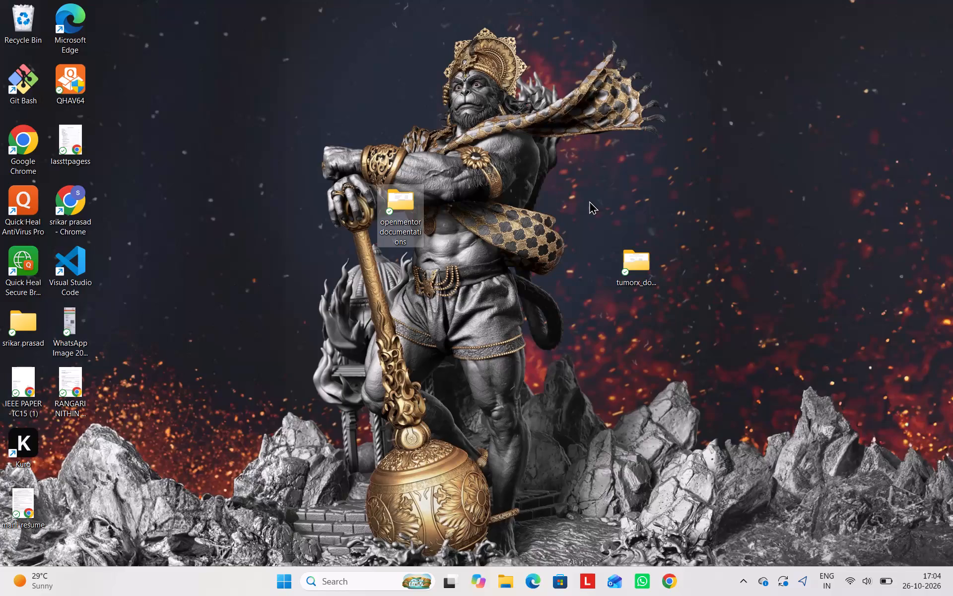
Open the "OpenMentor_final_first pages" document from the openmentor documentations folder on the desktop.
click(589, 201)
double_click(397, 214)
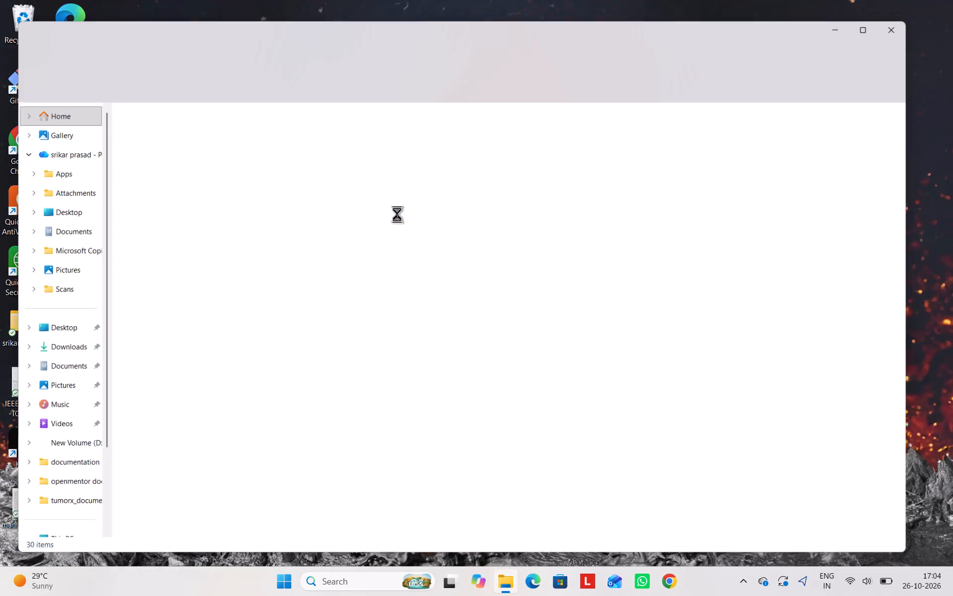
double_click(186, 209)
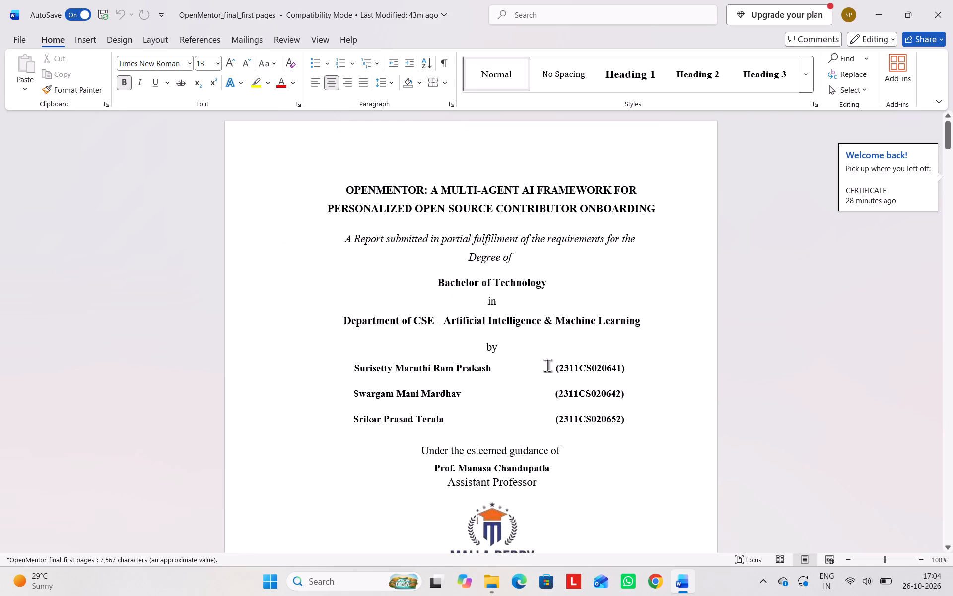
On the certificate page, replace the project co-ordinator's title and name with a copy of the neighbouring "External Examiner" text.
scroll(547, 365, down, 3)
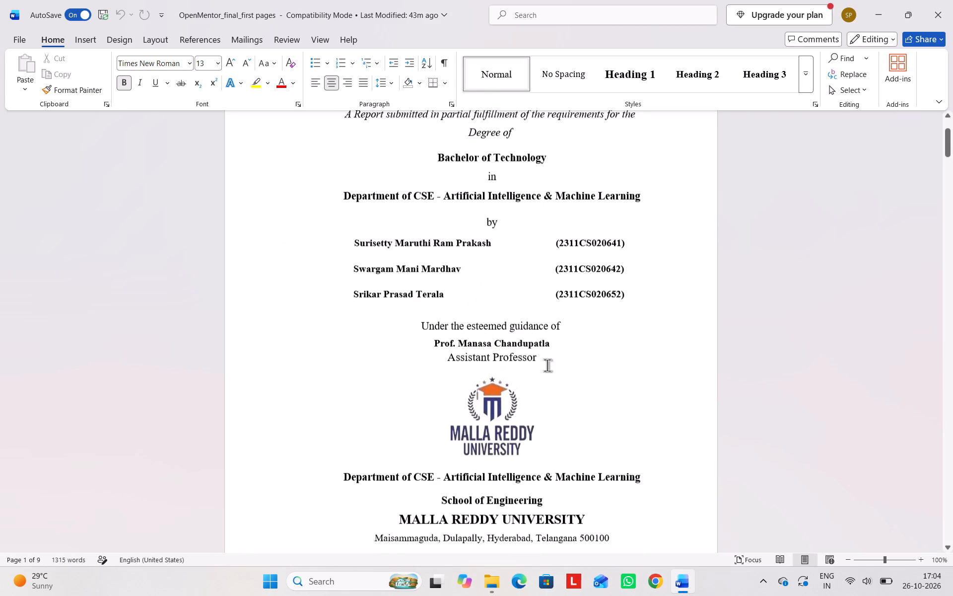
scroll(547, 365, up, 1)
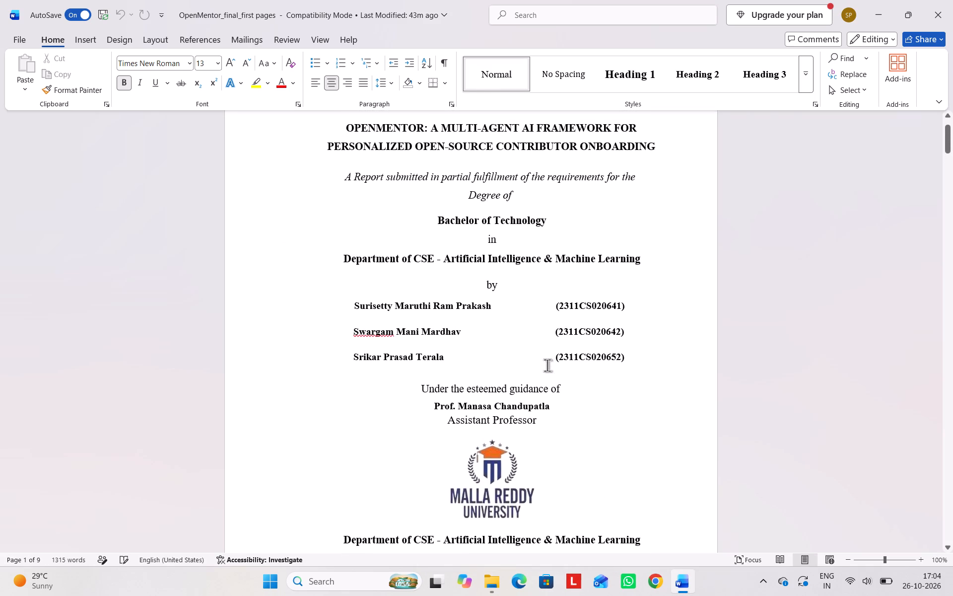
scroll(547, 365, up, 1)
scroll(547, 365, down, 5)
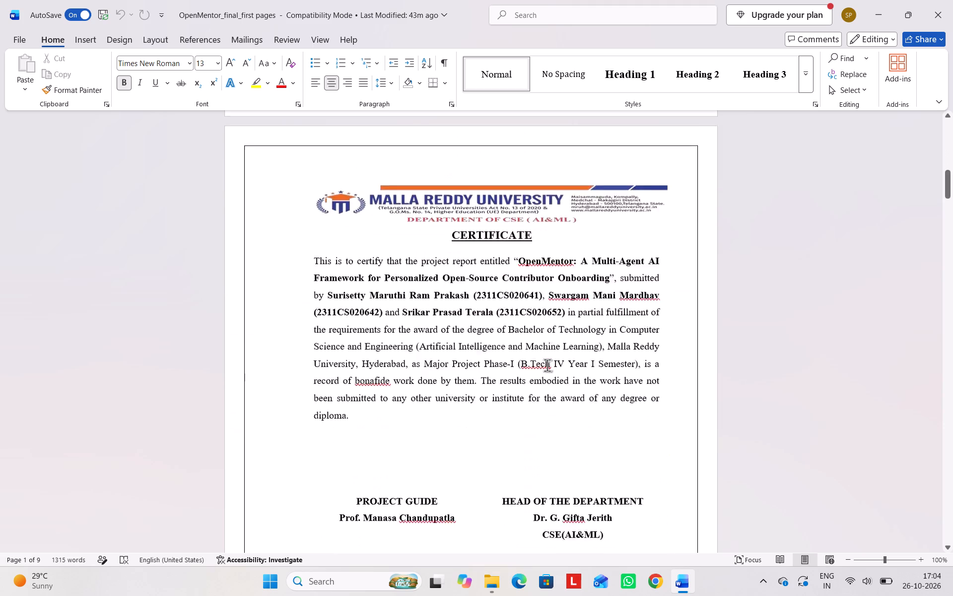
scroll(547, 365, down, 1)
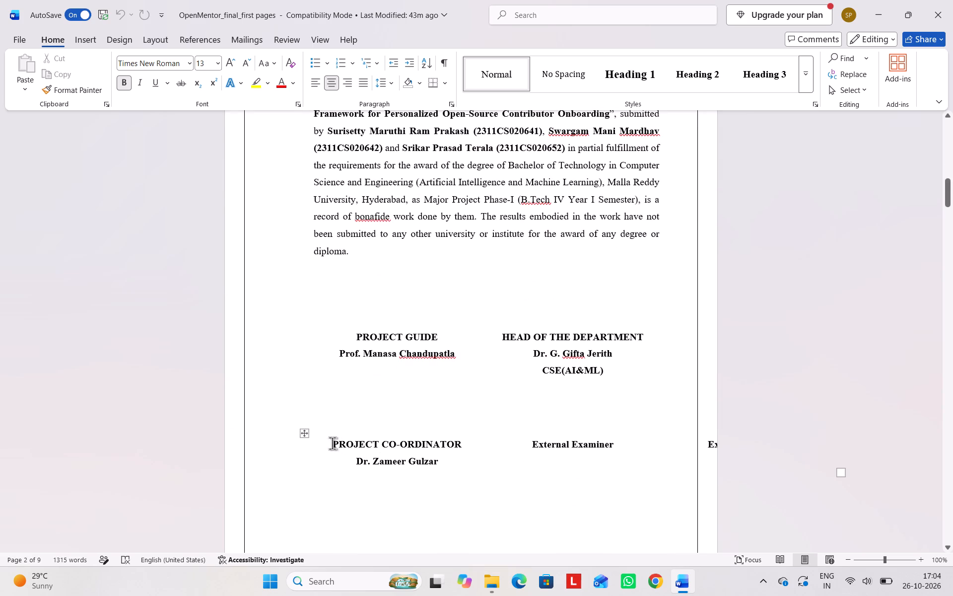
drag(332, 443, 451, 459)
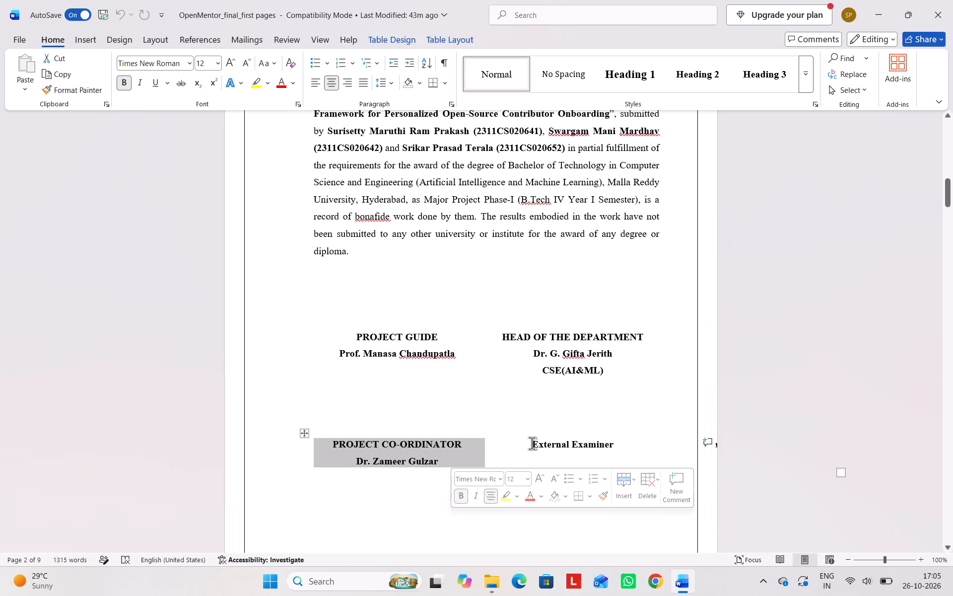
drag(533, 443, 533, 443)
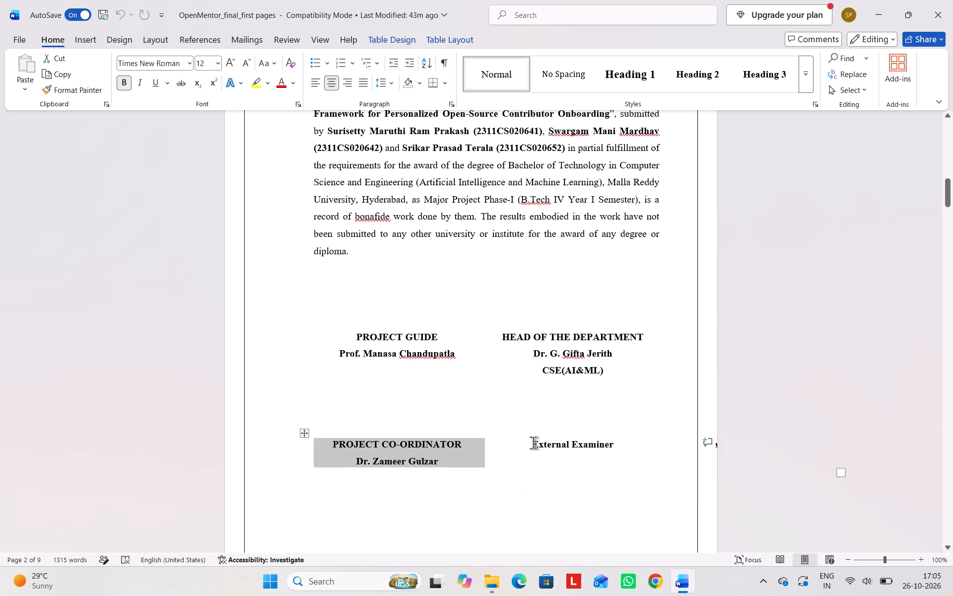
drag(533, 443, 614, 440)
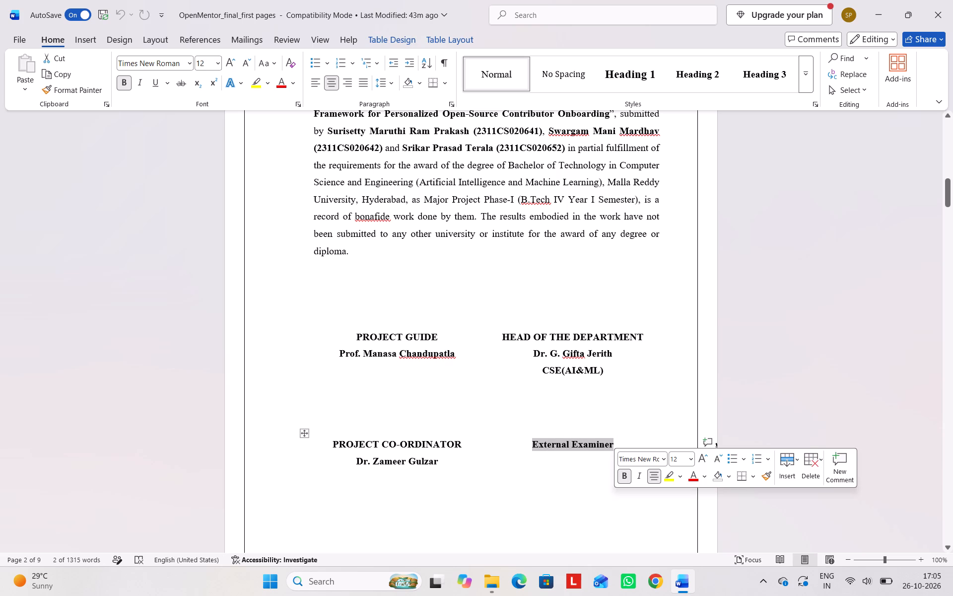
key(ctrl+c)
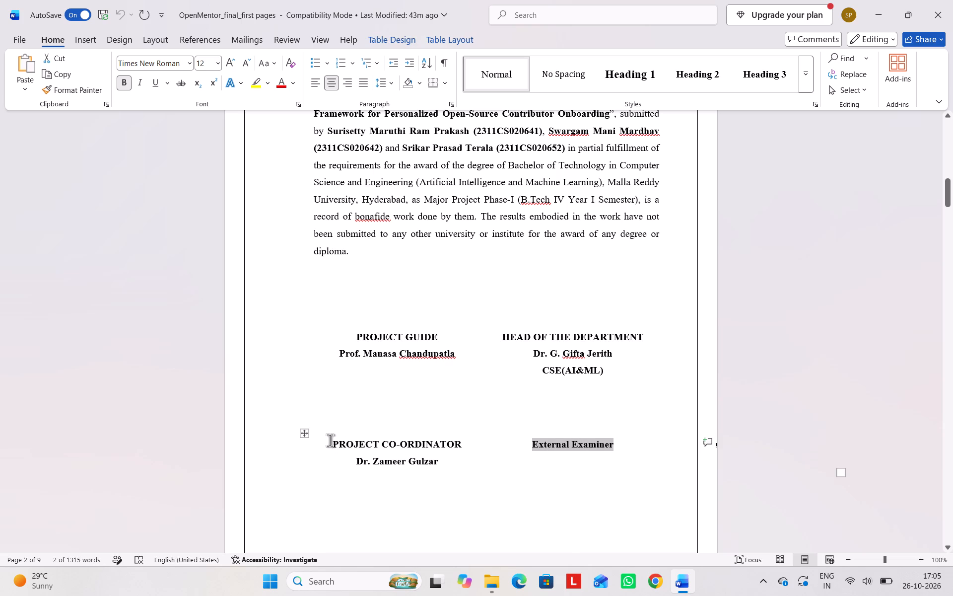
drag(332, 444, 440, 465)
key(ctrl+v)
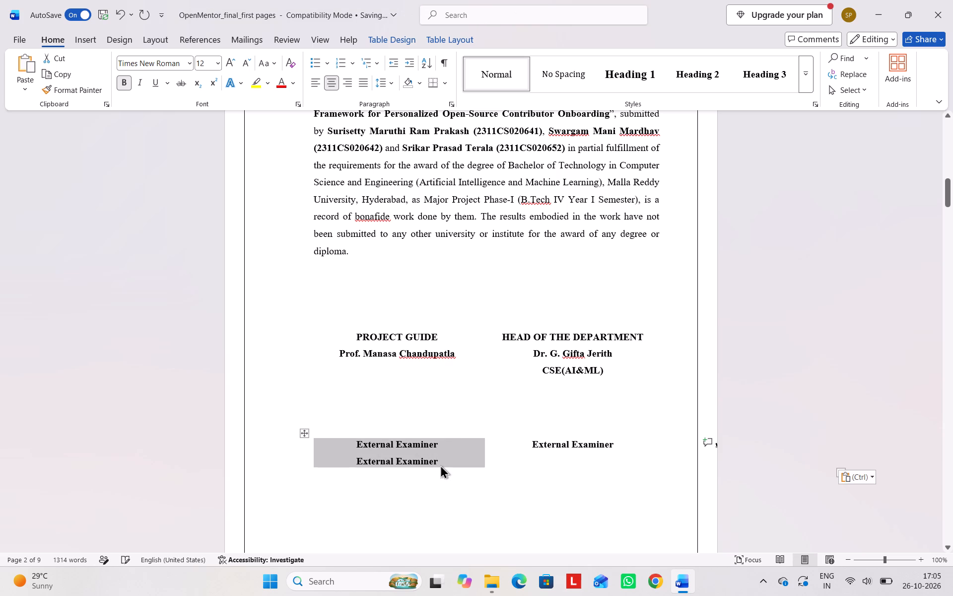
Delete the duplicate "External Examiner" on the second line of the former co-ordinator cell.
click(442, 458)
key(BackSpace)
key(BackSpace)
key(BackSpace)
key(BackSpace)
key(BackSpace)
key(BackSpace)
key(BackSpace)
key(BackSpace)
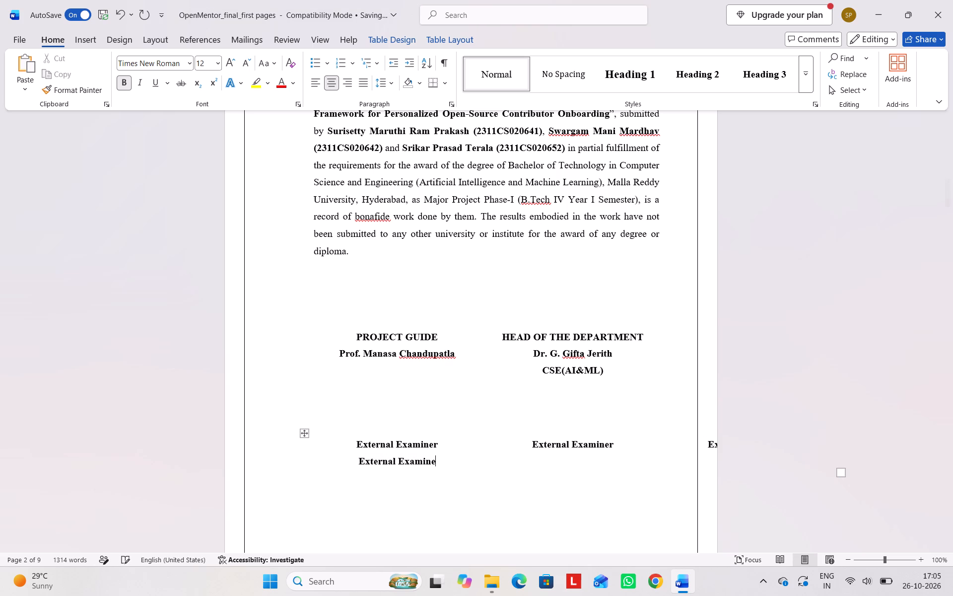
key(BackSpace)
key(BackSpace)
key(BackSpace)
key(BackSpace)
key(BackSpace)
key(BackSpace)
key(BackSpace)
key(BackSpace)
key(BackSpace)
key(BackSpace)
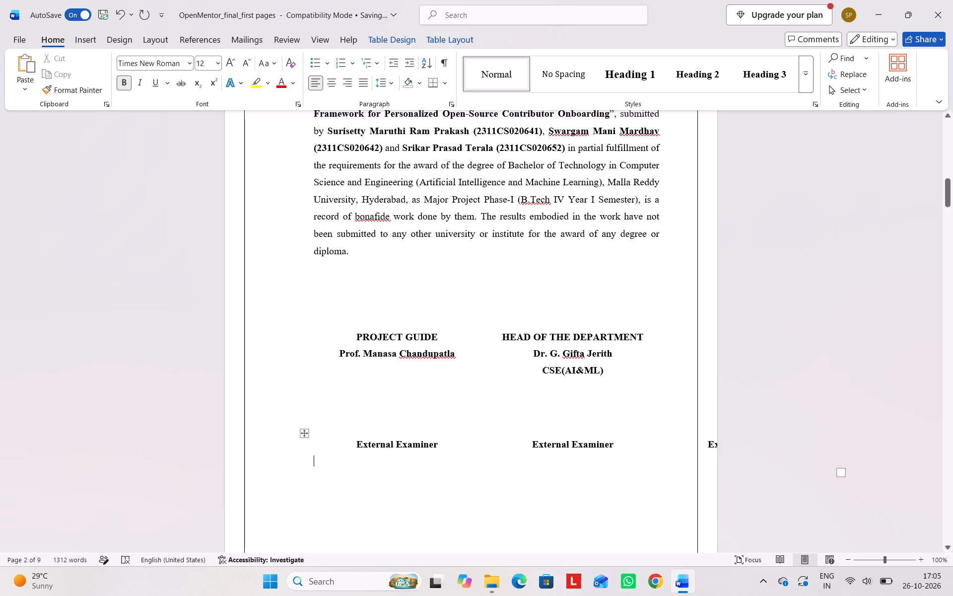
Change the pasted label in the certificate's former co-ordinator cell to "Internal Examiner".
click(361, 443)
key(Right)
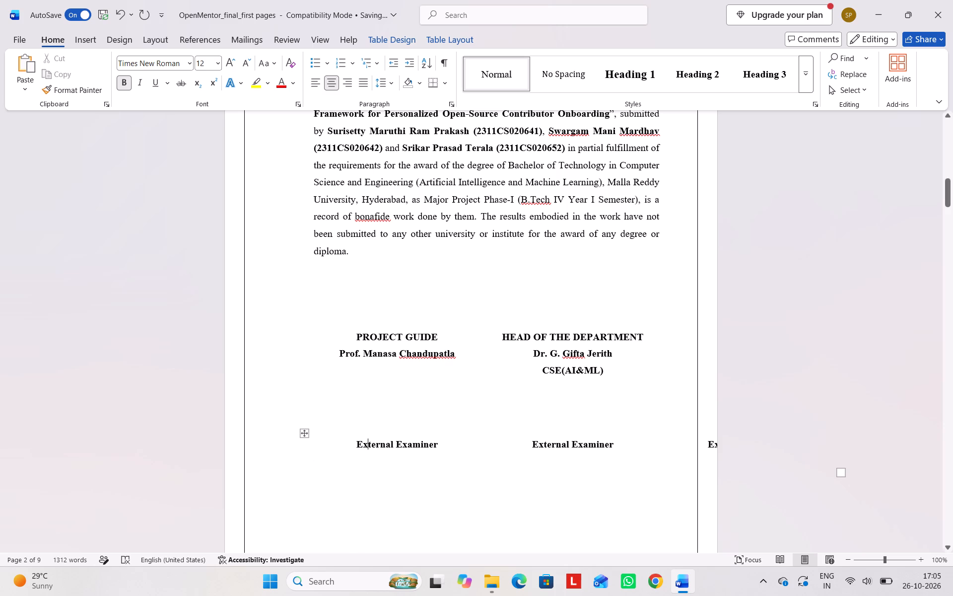
key(BackSpace)
key(BackSpace)
key(i)
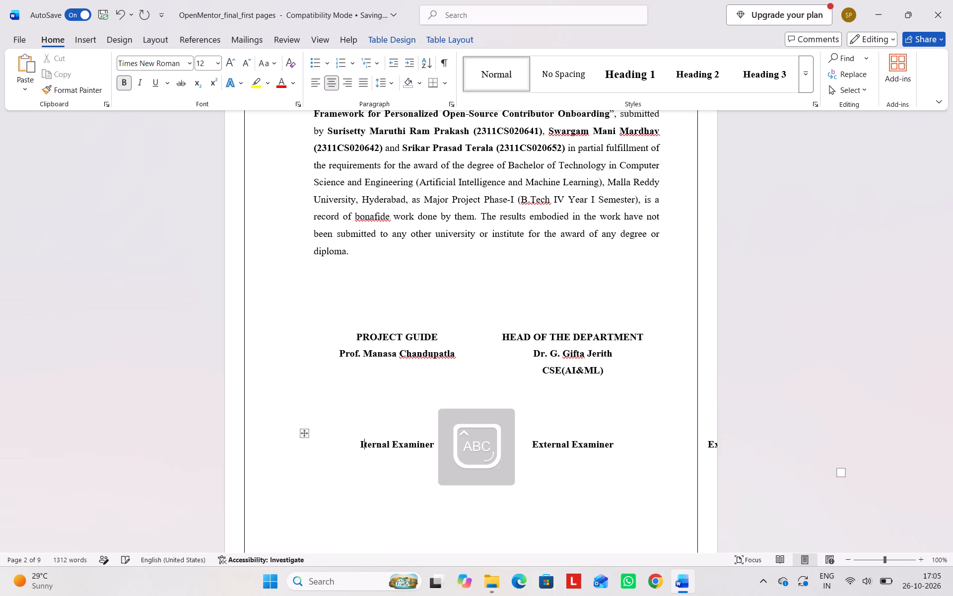
key(n)
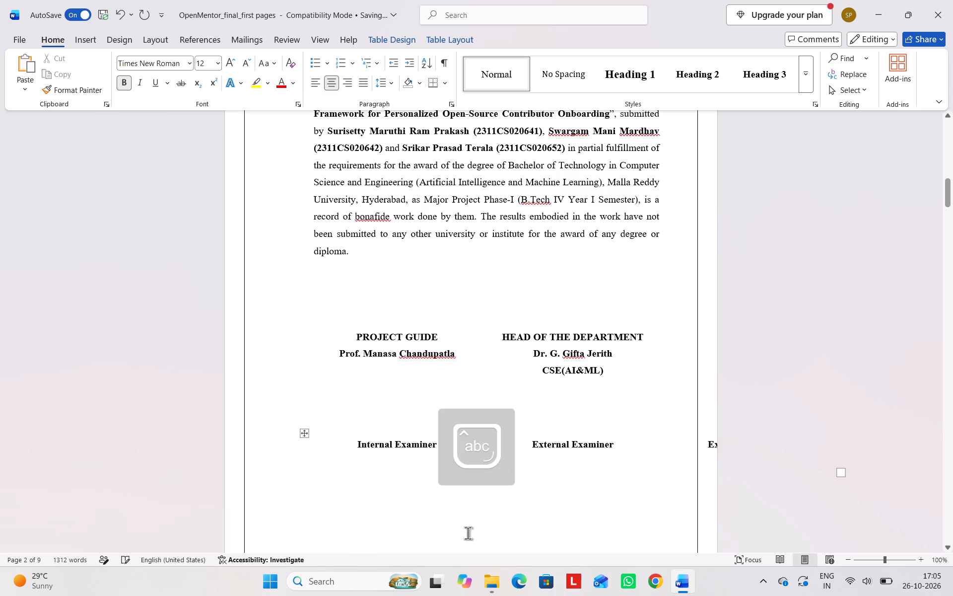
click(463, 525)
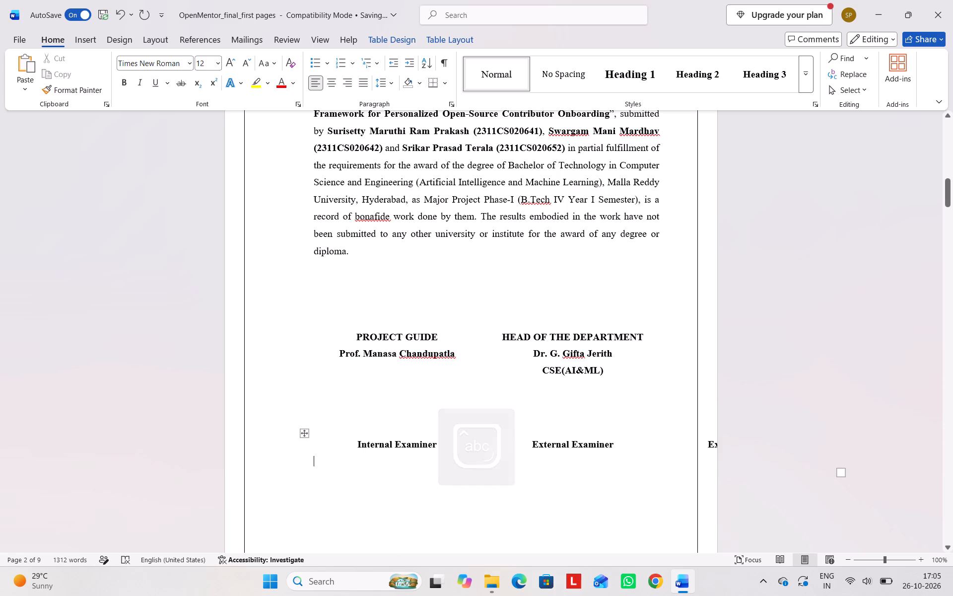
click(390, 552)
Review the certificate, declaration and acknowledgement pages and the start of the abstract.
scroll(460, 285, up, 1)
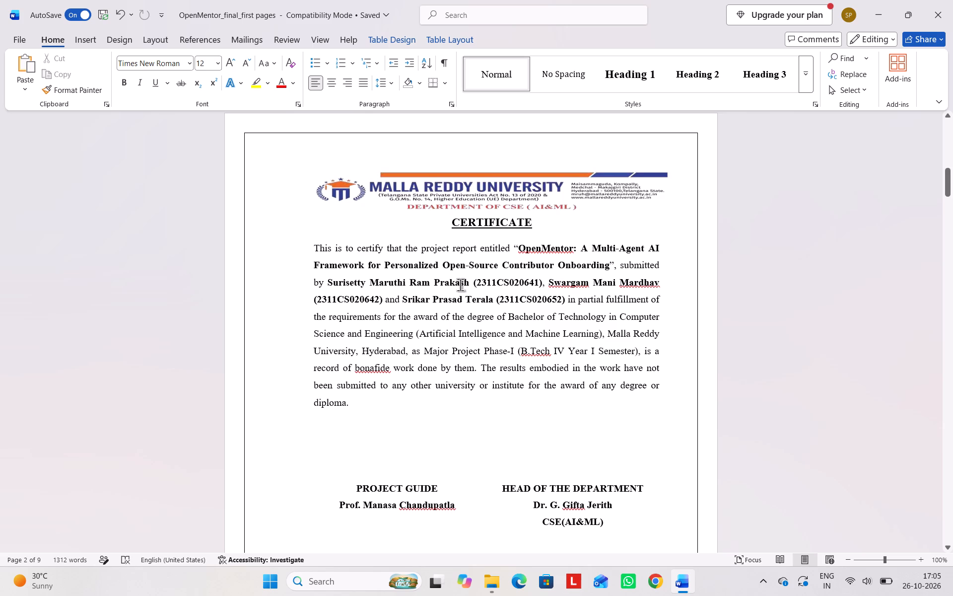
scroll(460, 285, down, 3)
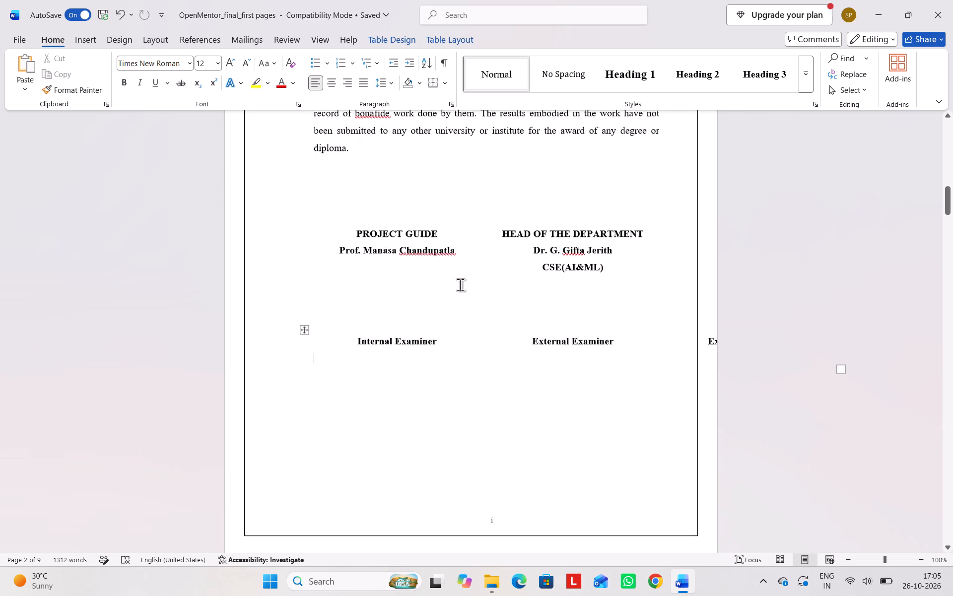
scroll(460, 285, down, 4)
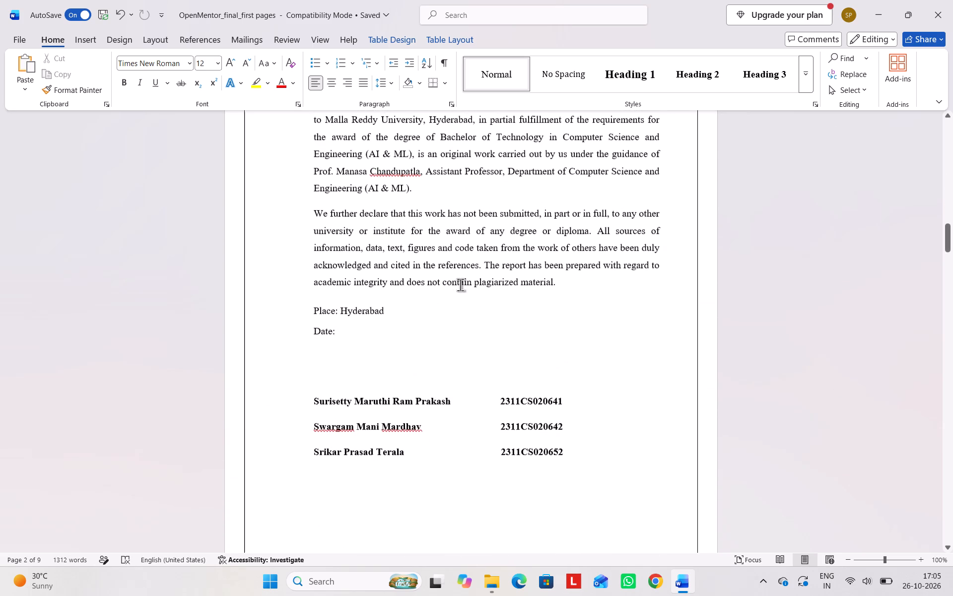
scroll(460, 285, right, 1)
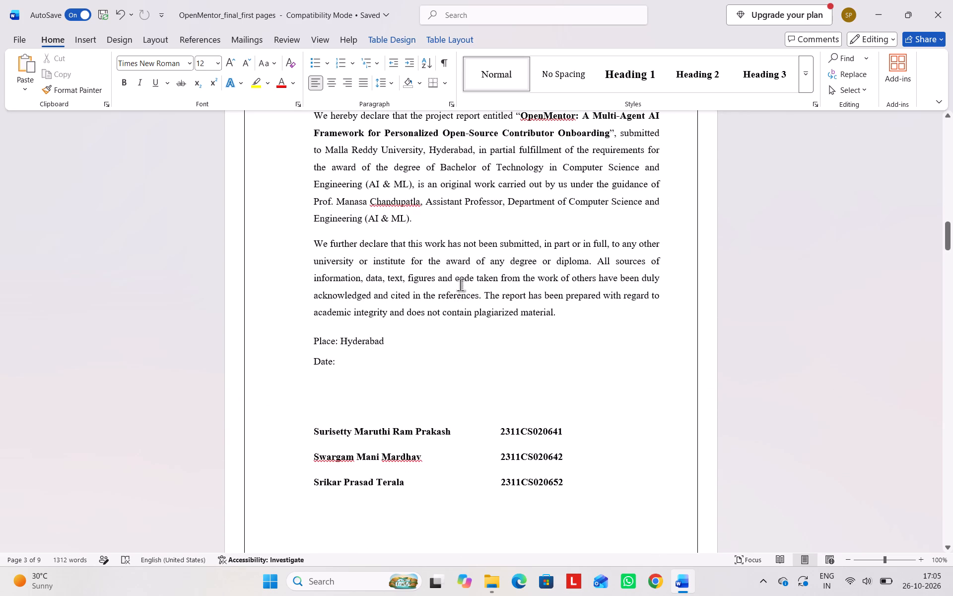
scroll(460, 285, down, 3)
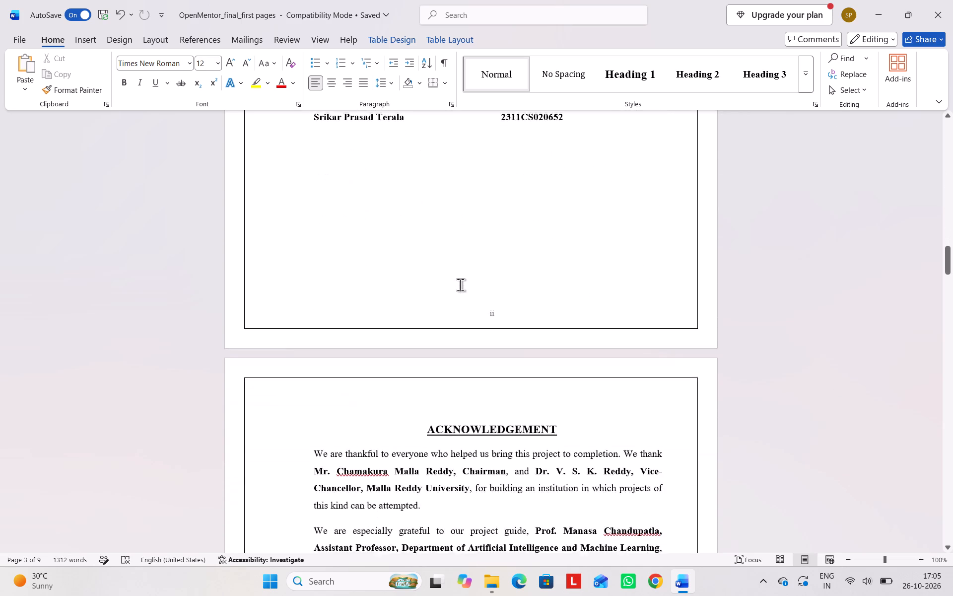
scroll(460, 285, down, 5)
scroll(460, 285, up, 1)
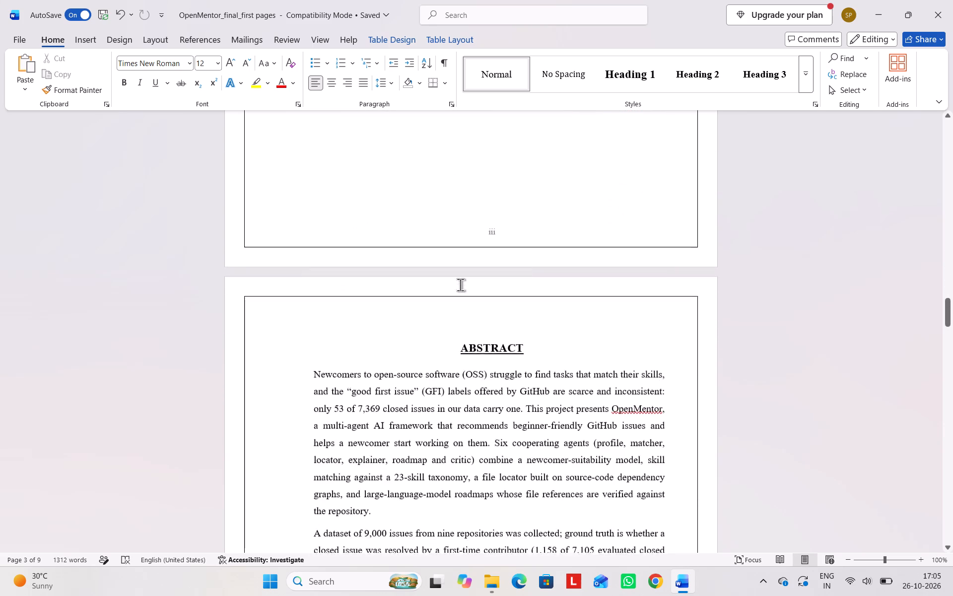
scroll(460, 285, up, 2)
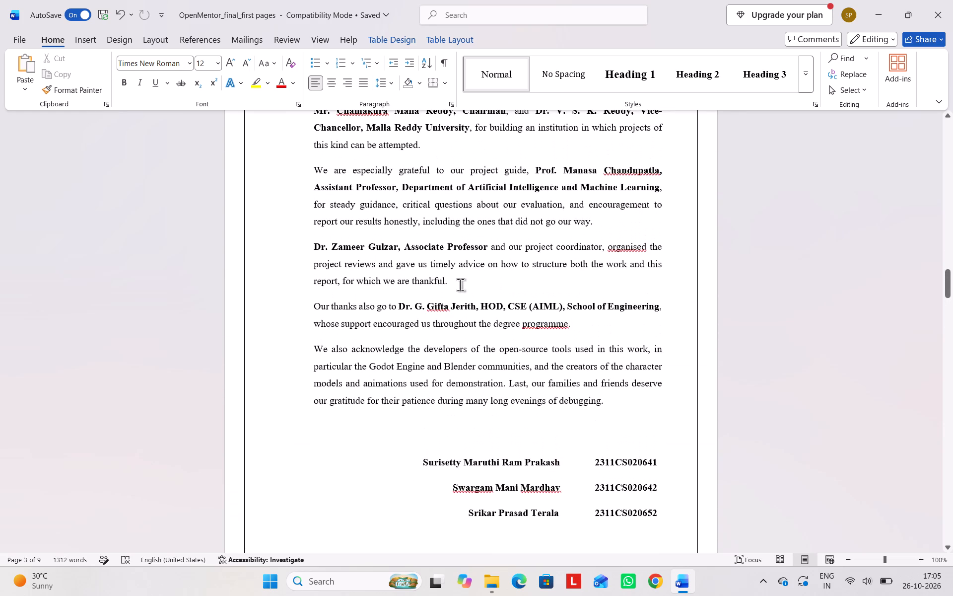
scroll(460, 285, up, 1)
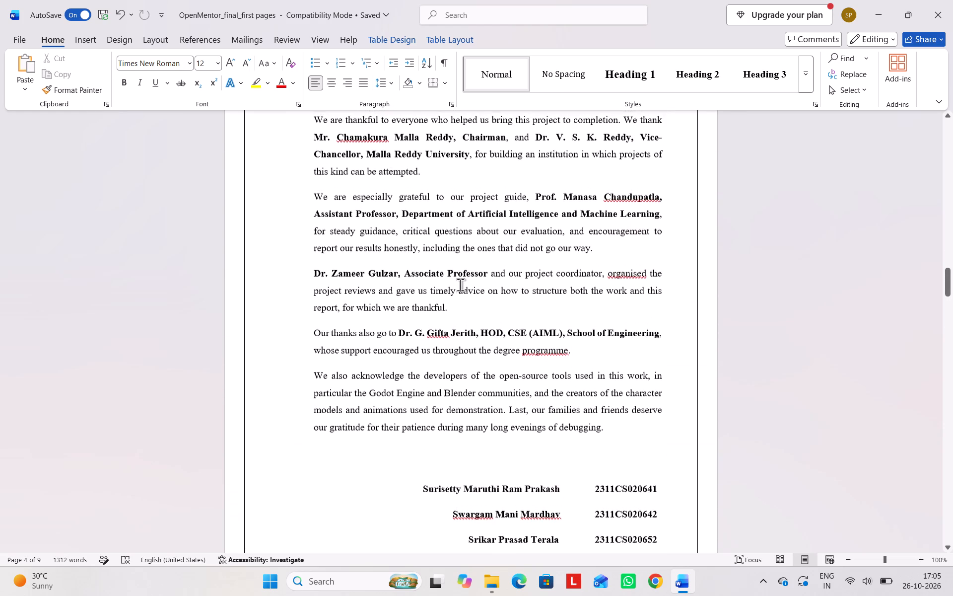
scroll(460, 285, up, 1)
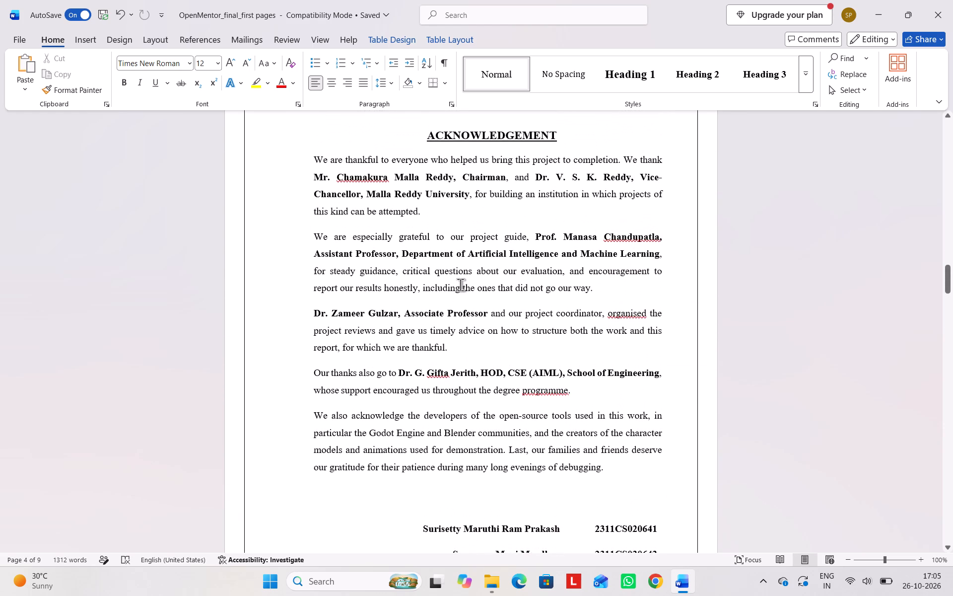
scroll(460, 285, up, 1)
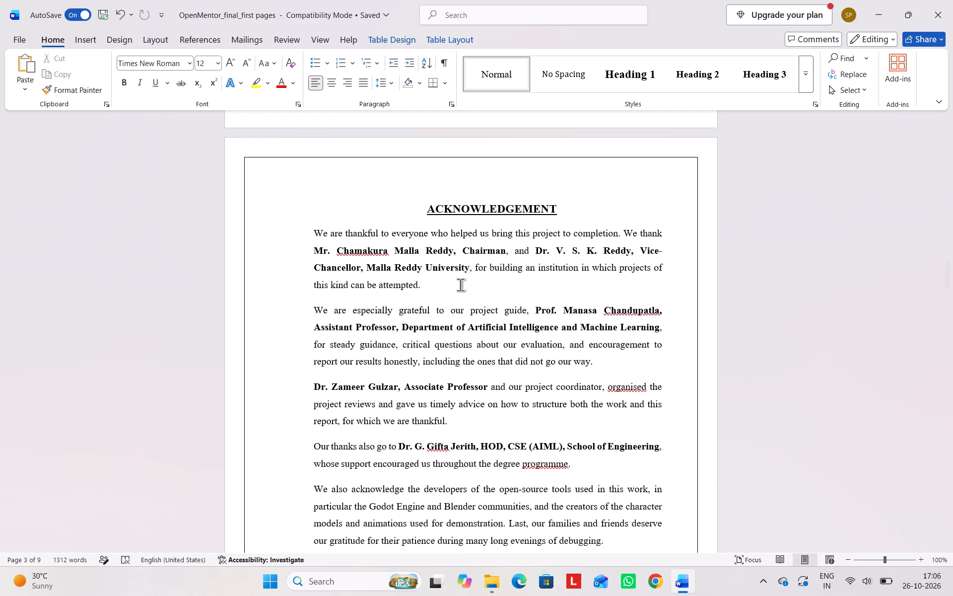
Switch to Google Chrome with the personal profile and open YouTube from the Google apps.
click(649, 573)
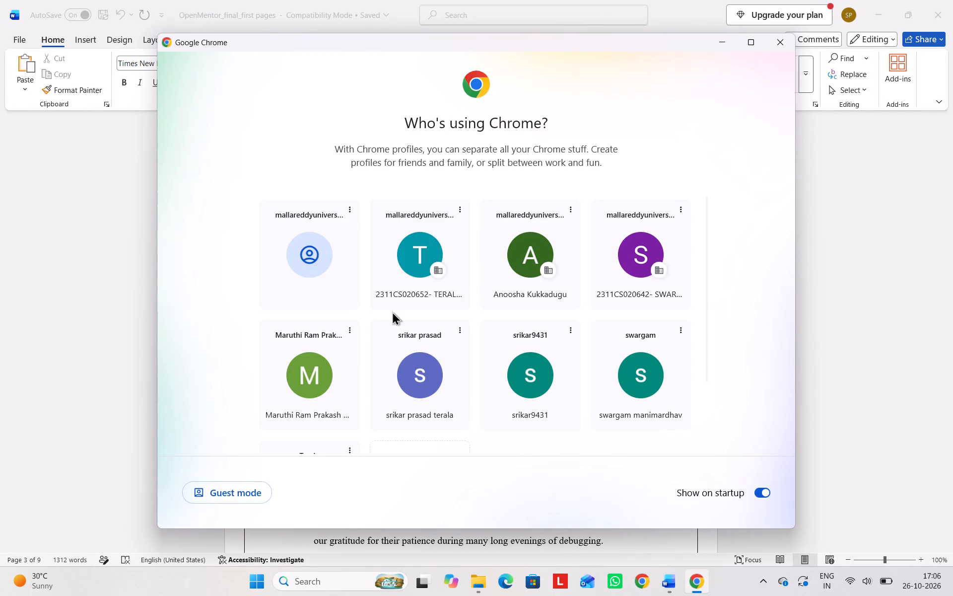
click(416, 364)
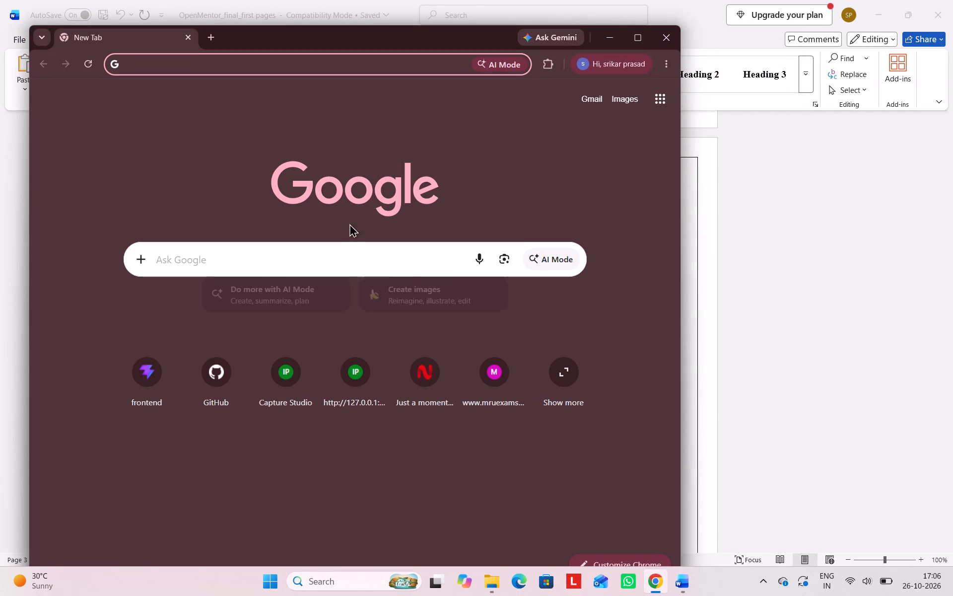
click(349, 236)
click(344, 261)
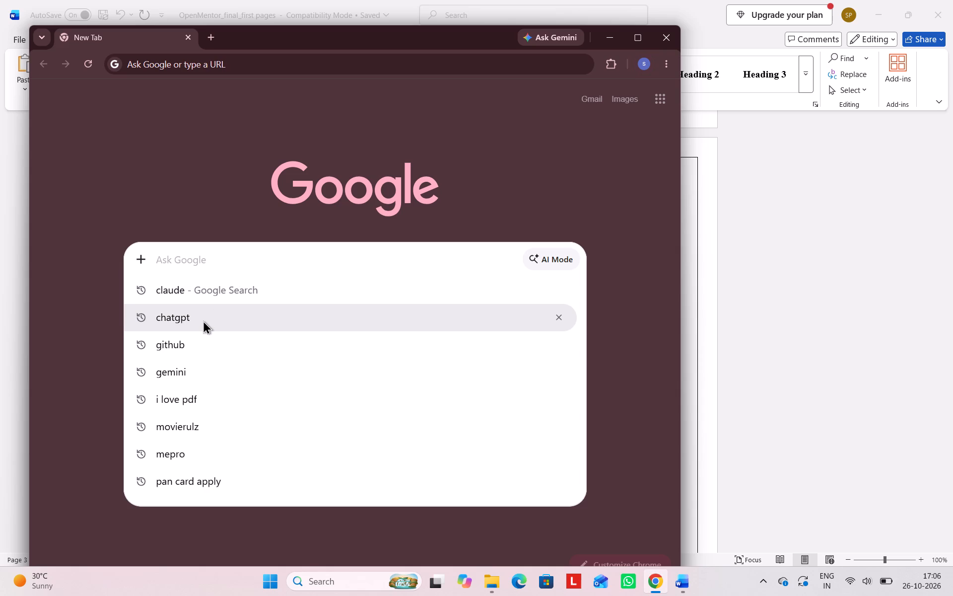
click(227, 157)
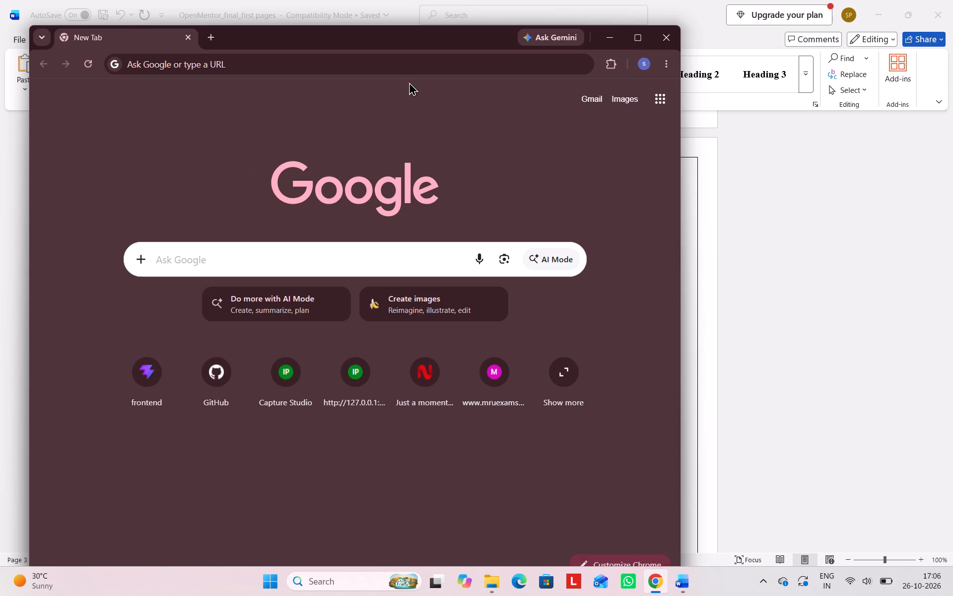
click(666, 92)
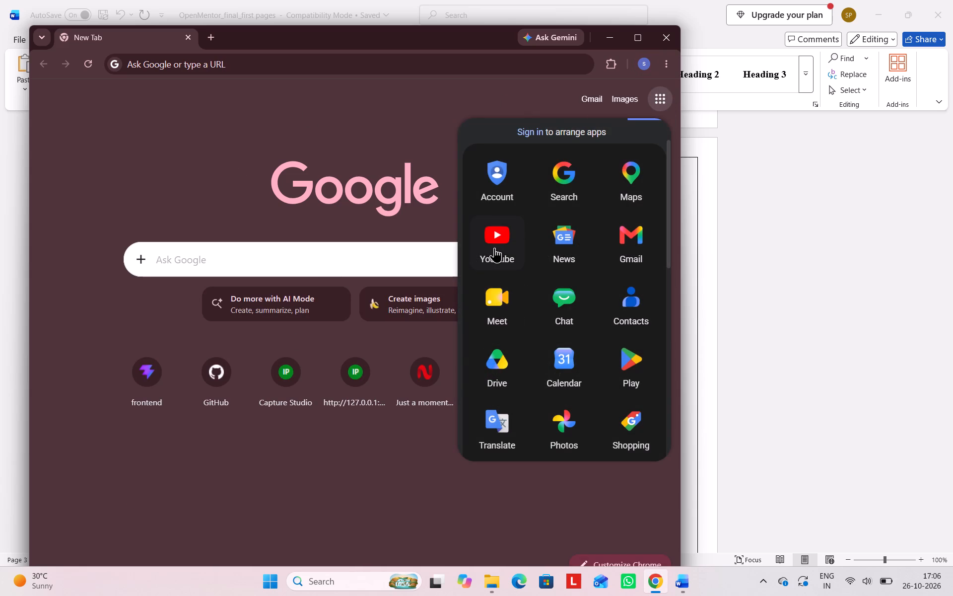
click(493, 247)
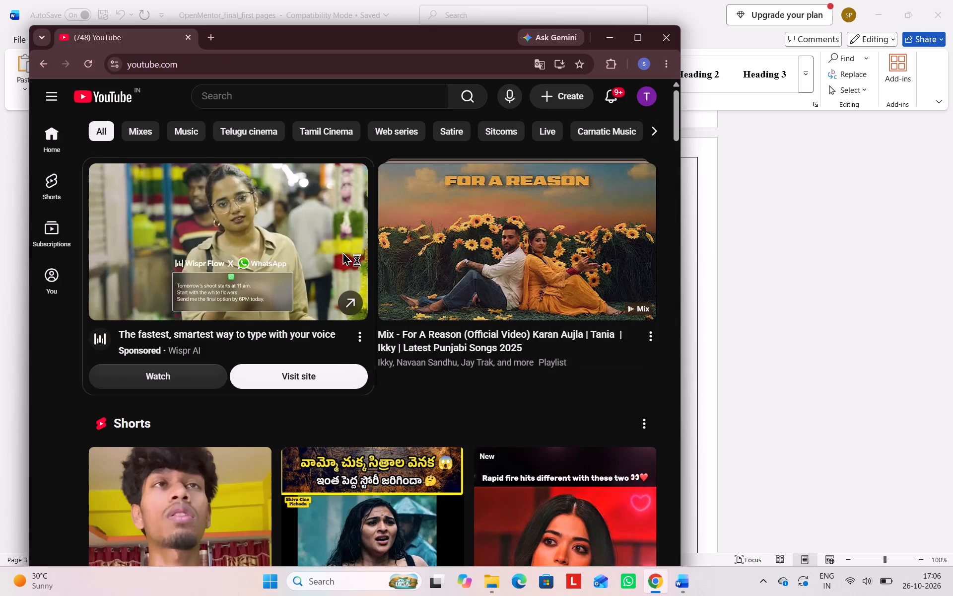
Open the first video in YouTube's Shorts row, pause it, and close the Chrome window to return to Word.
scroll(358, 399, down, 2)
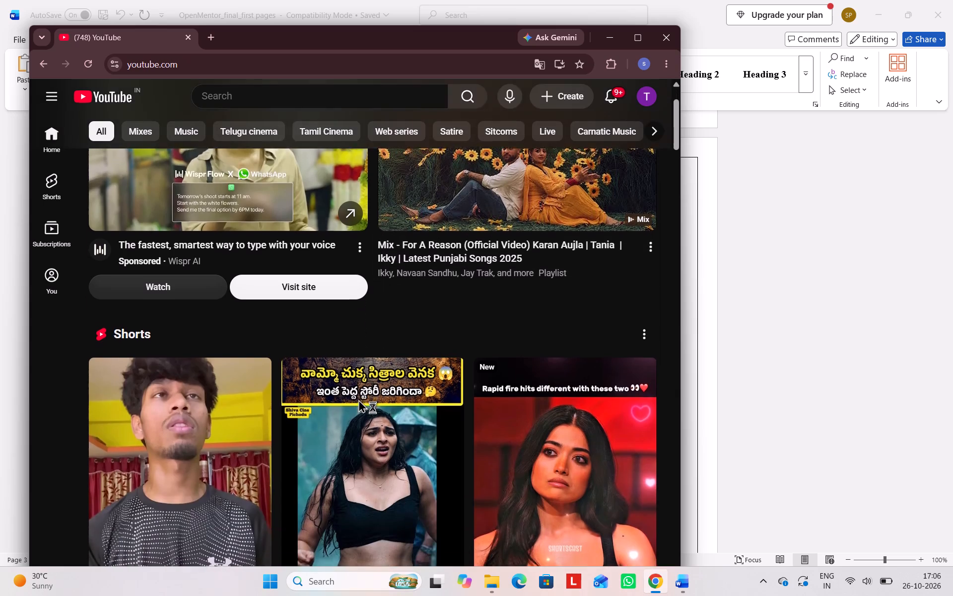
scroll(358, 399, down, 1)
click(187, 432)
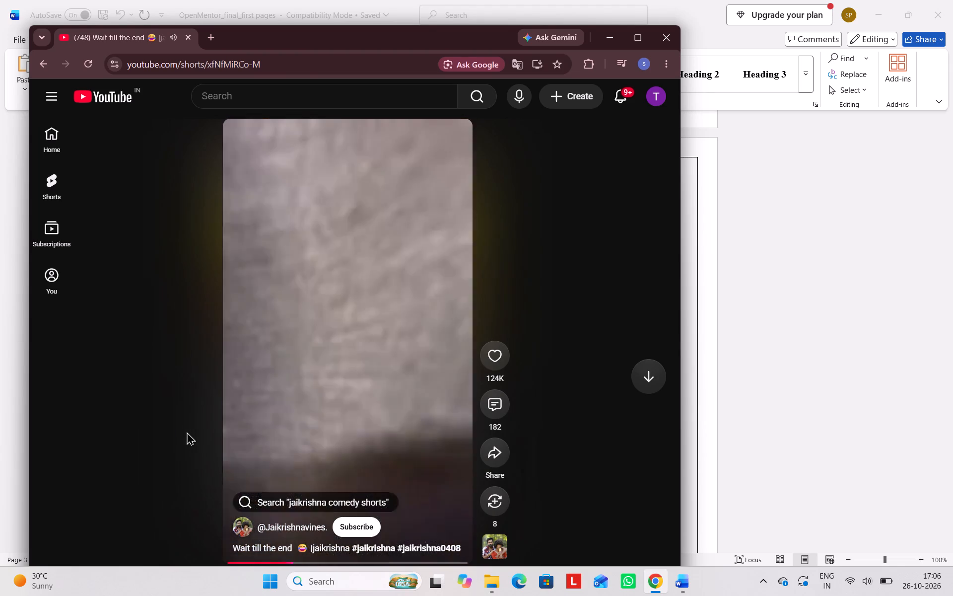
key(space)
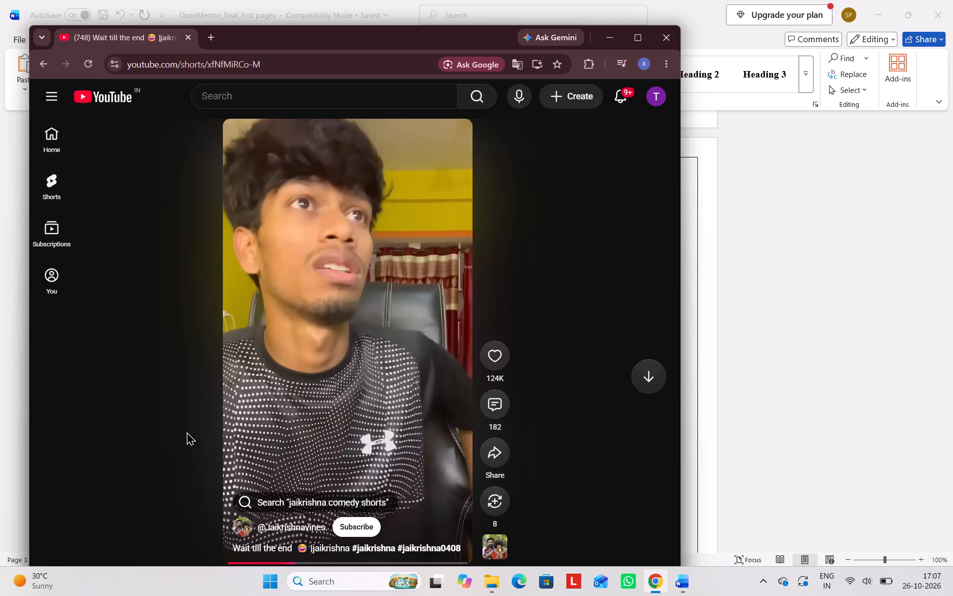
click(660, 42)
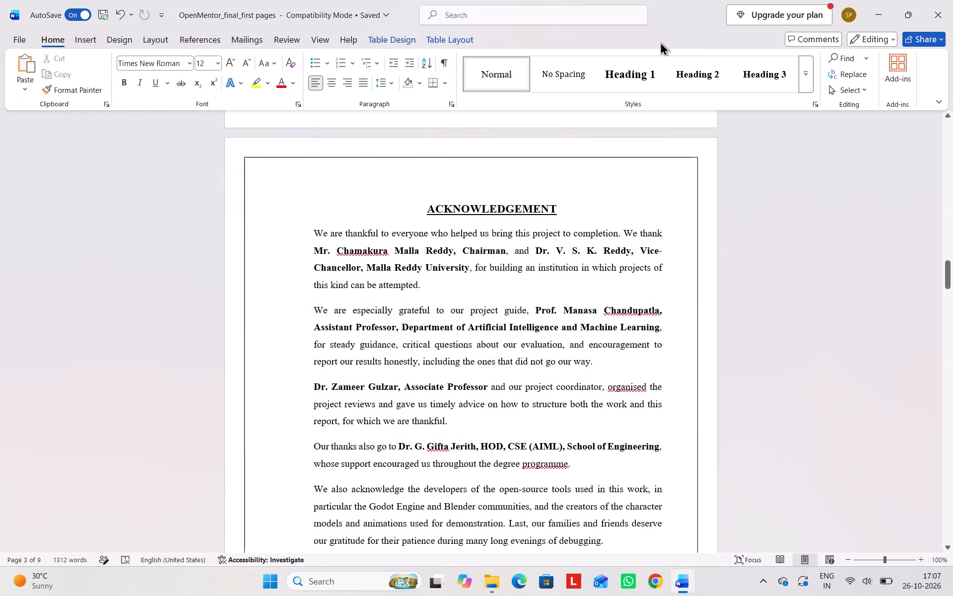
Review the acknowledgement page down to the students' names and roll numbers.
scroll(534, 191, down, 1)
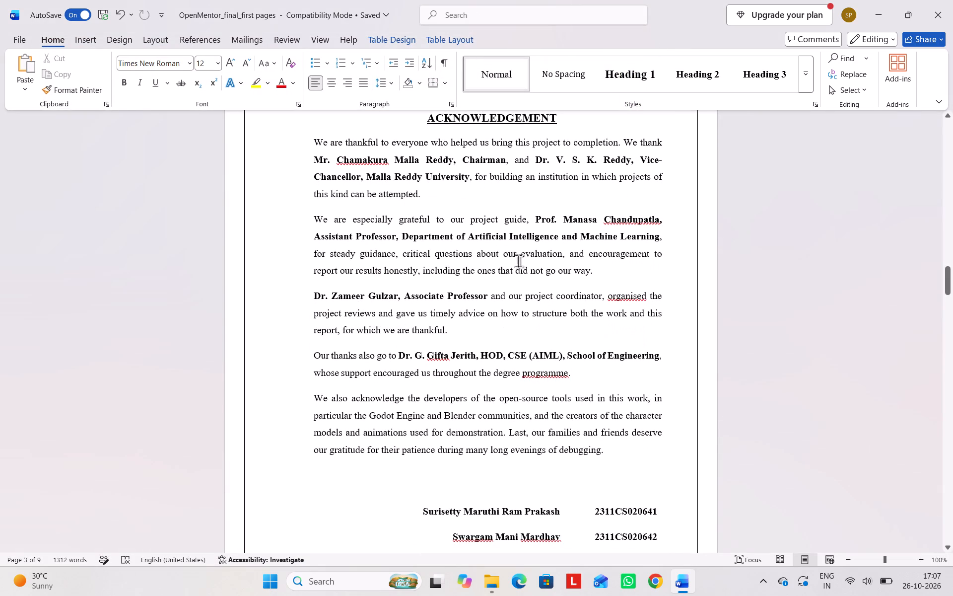
scroll(519, 294, down, 2)
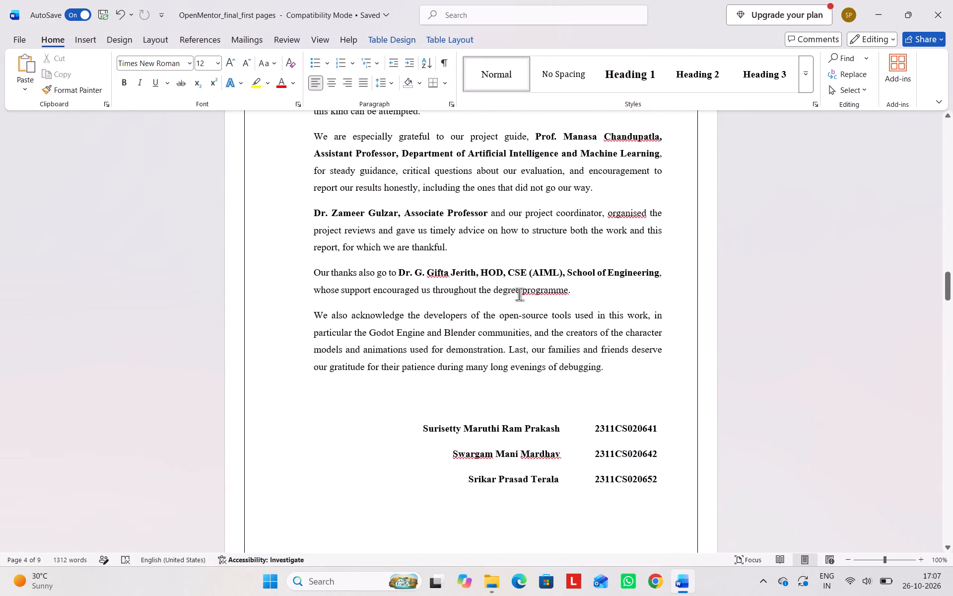
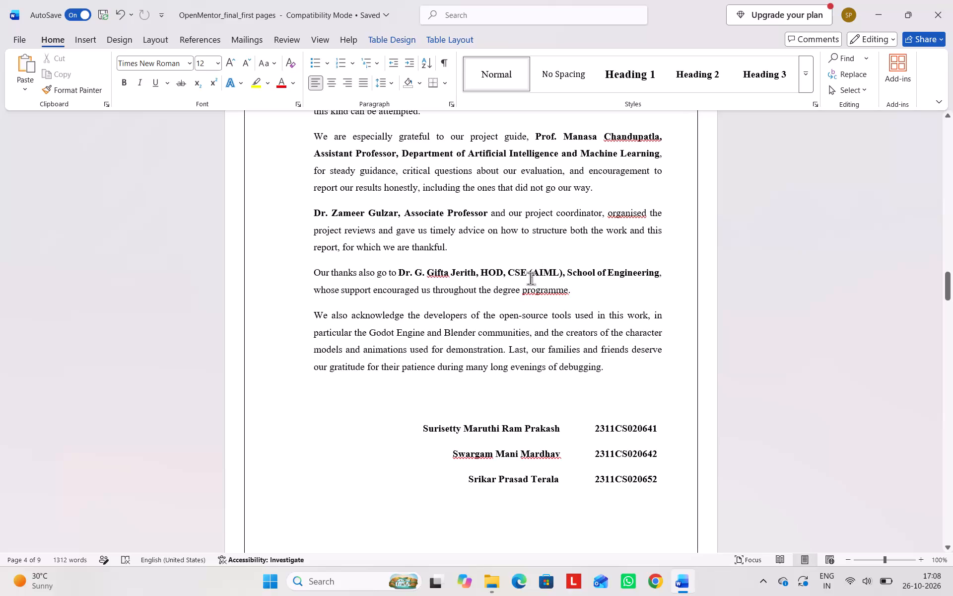
Skim the report from the acknowledgement to the list ending at entry 5.11, and return to the title page.
scroll(516, 372, down, 5)
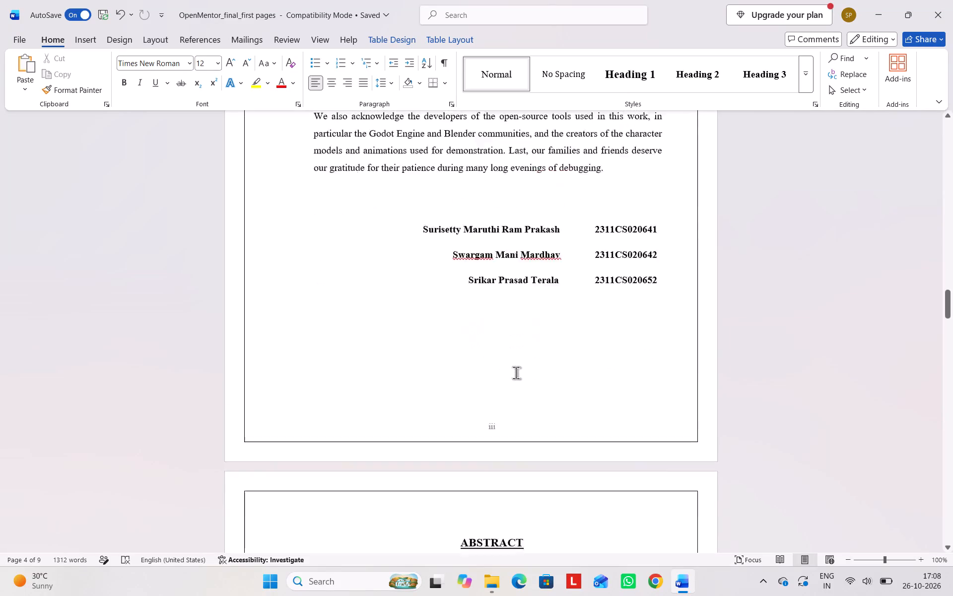
scroll(516, 372, down, 14)
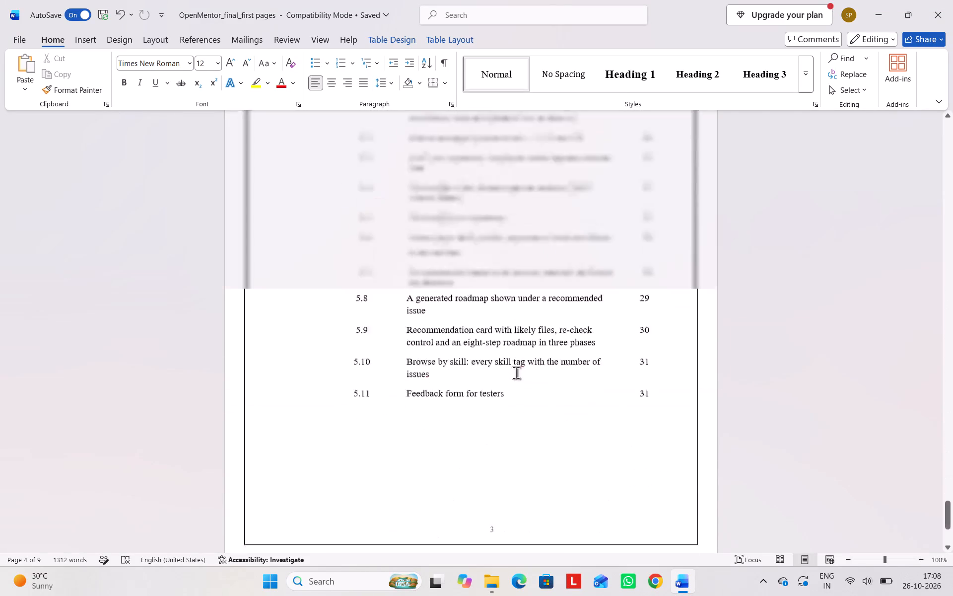
scroll(516, 372, up, 20)
scroll(516, 372, up, 19)
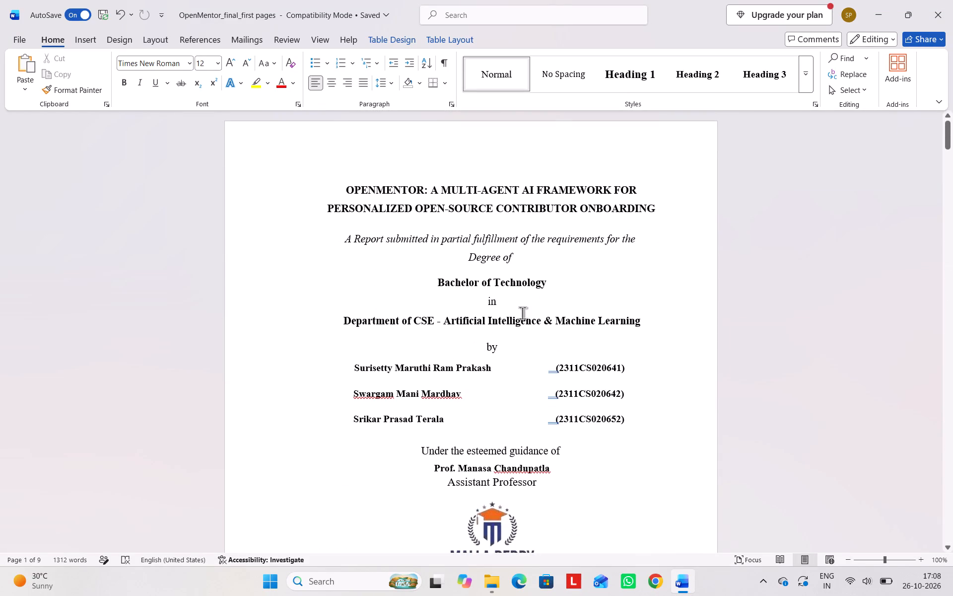
scroll(522, 313, down, 5)
scroll(522, 313, up, 1)
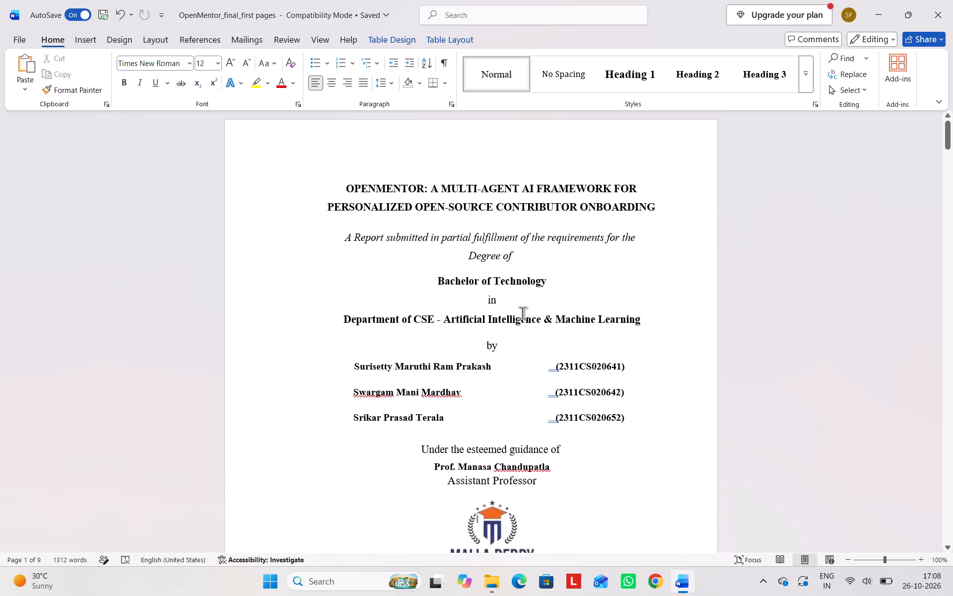
Review the title page and the certificate page, including the project guide, department head and examiner signature blocks.
scroll(522, 313, down, 5)
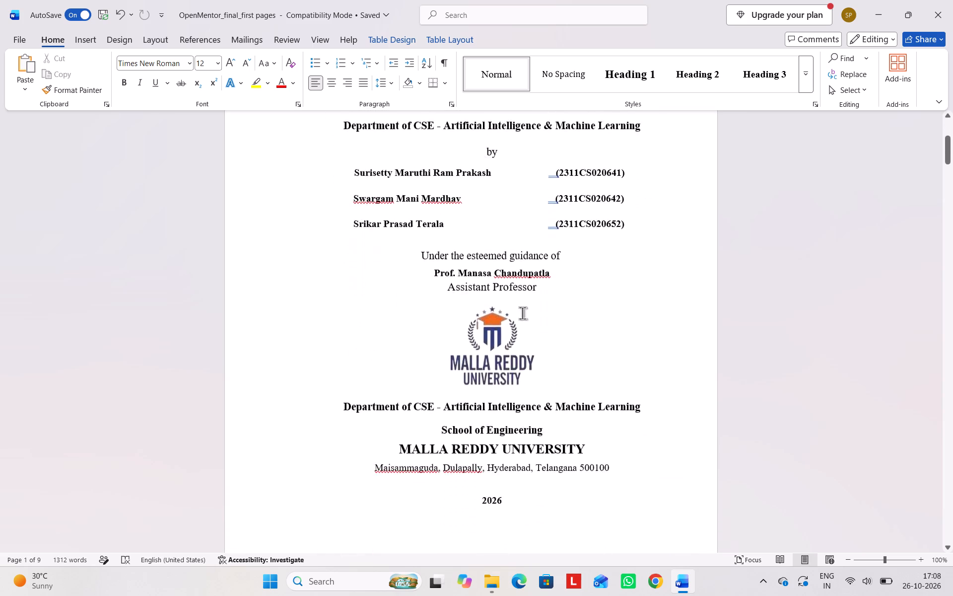
scroll(522, 313, down, 4)
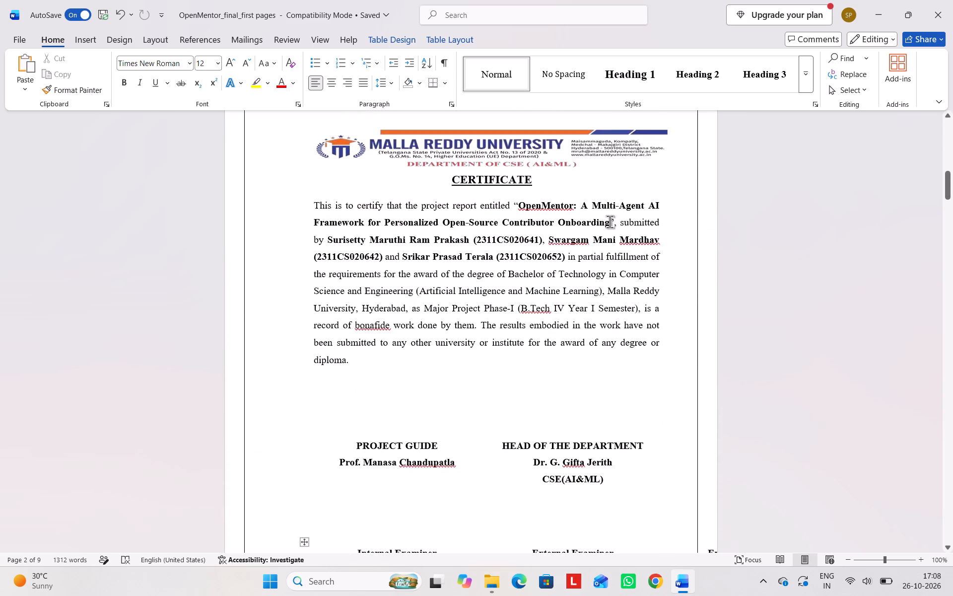
scroll(450, 378, down, 1)
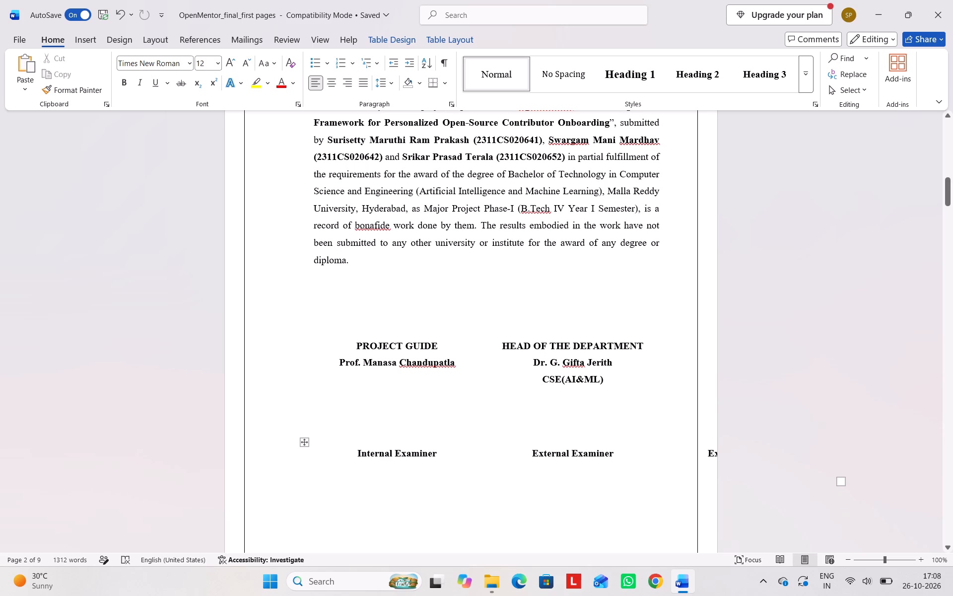
scroll(597, 358, down, 1)
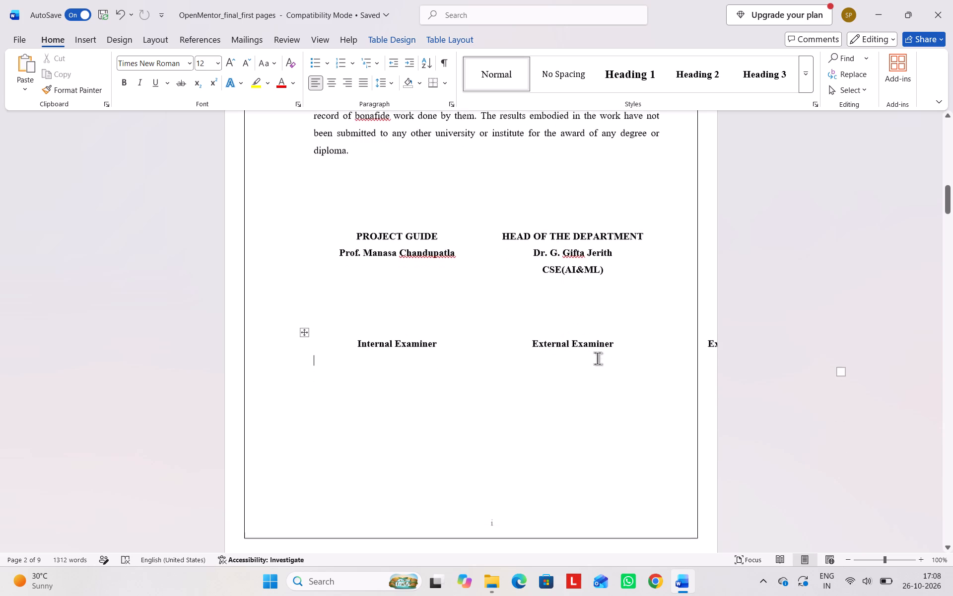
scroll(597, 358, down, 2)
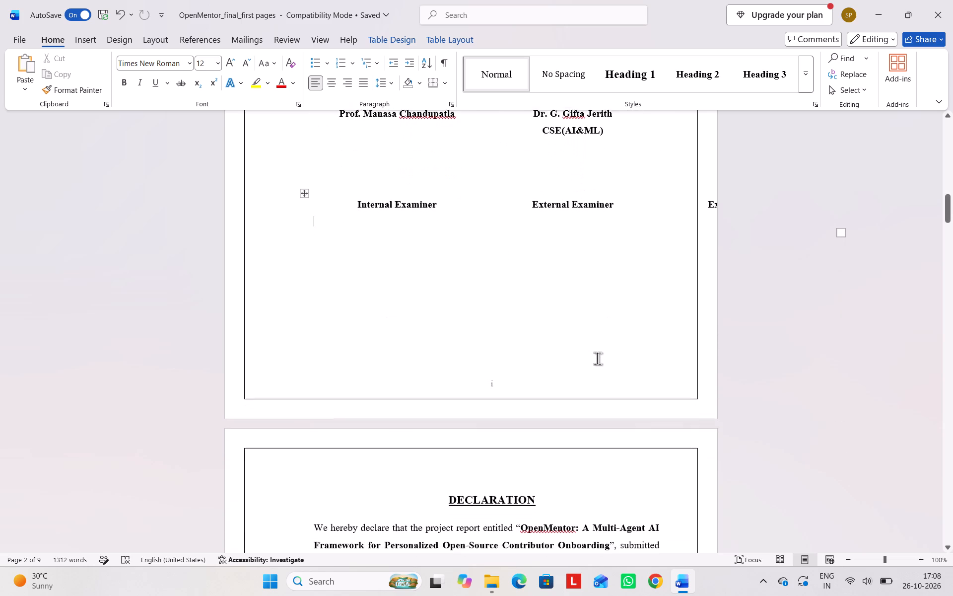
scroll(597, 358, down, 1)
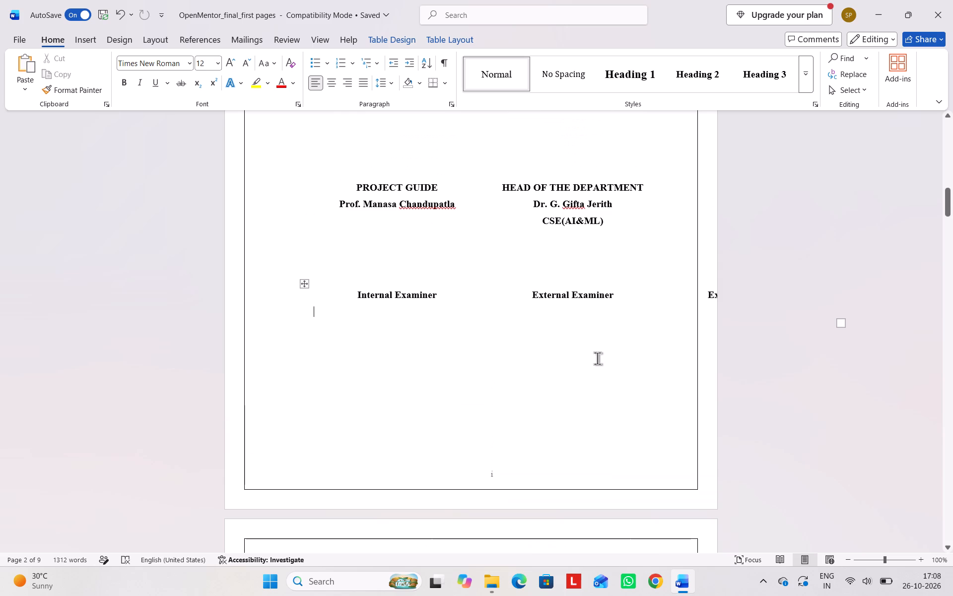
Review the declaration and acknowledgement pages and the start of the abstract, and return to the declaration's student list.
scroll(597, 358, down, 7)
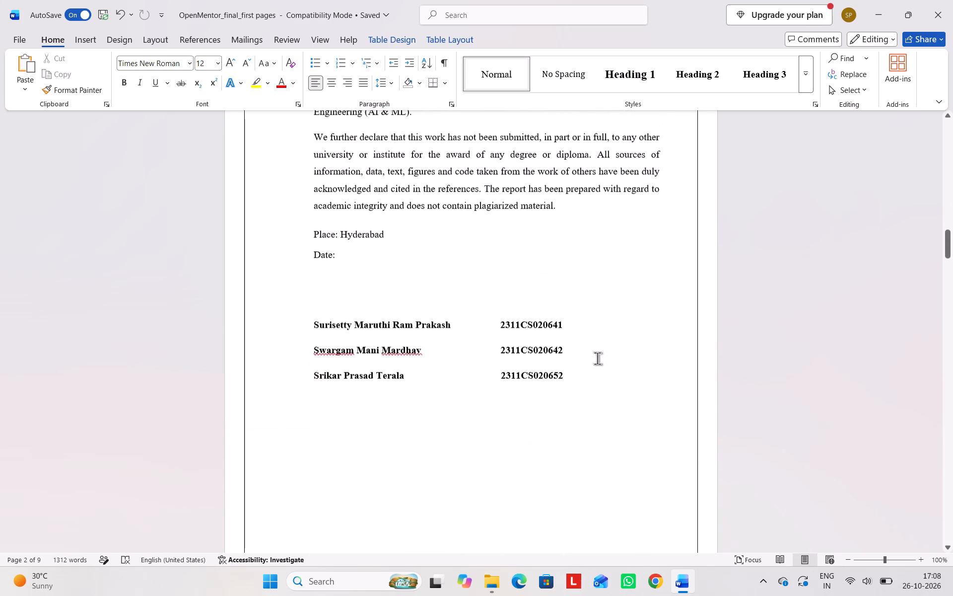
scroll(597, 358, down, 5)
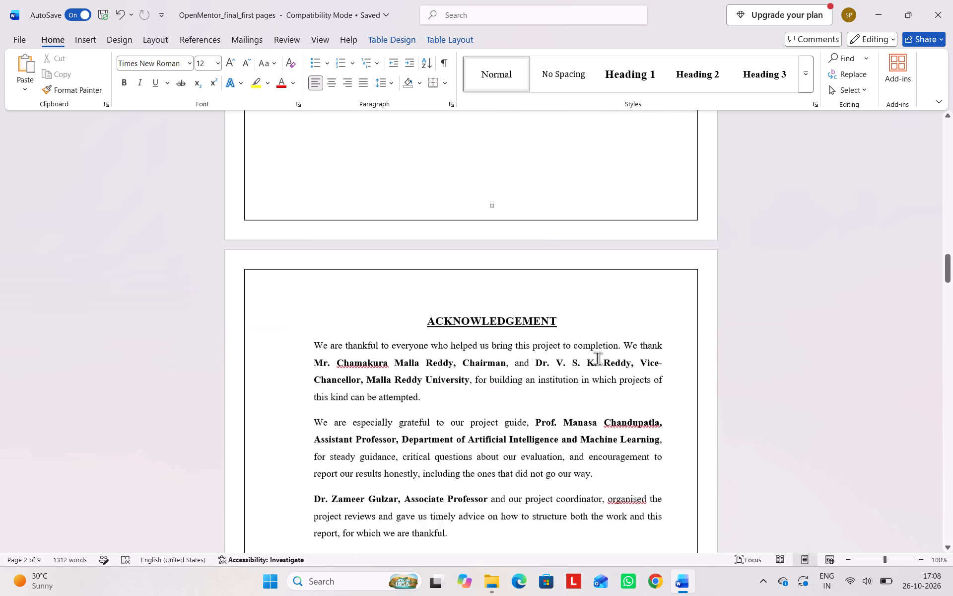
scroll(597, 358, down, 3)
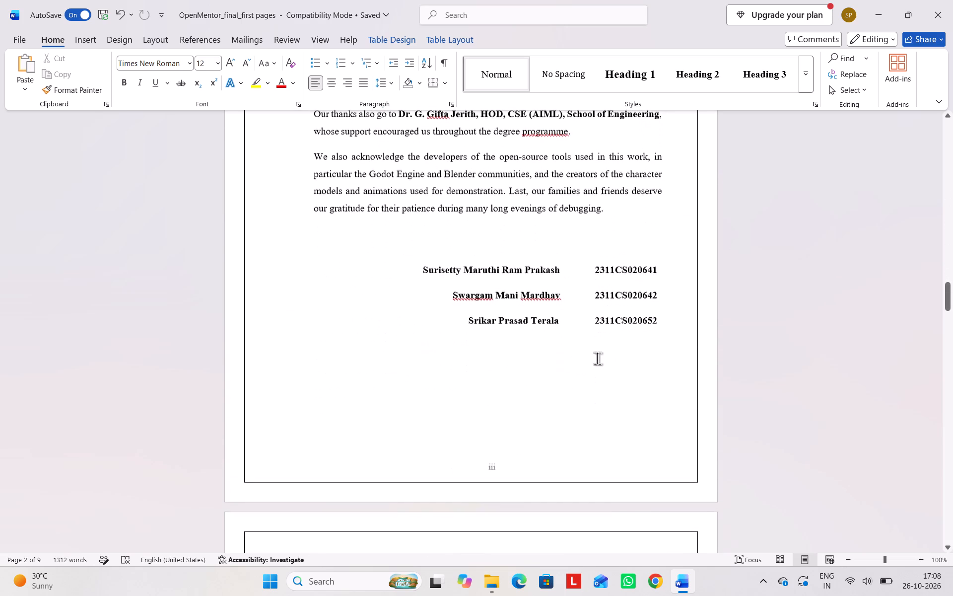
scroll(597, 358, down, 5)
scroll(597, 358, up, 3)
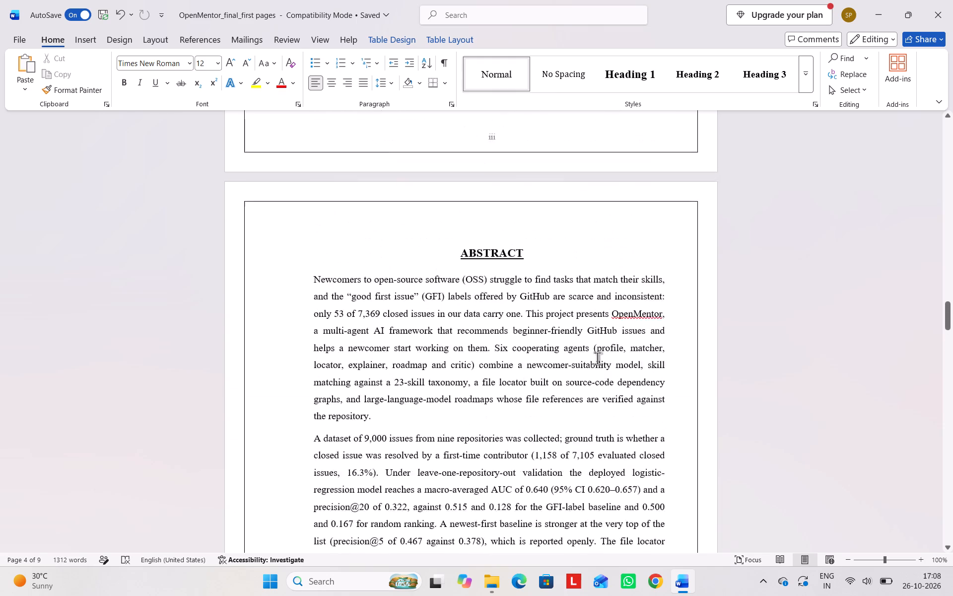
scroll(597, 358, up, 6)
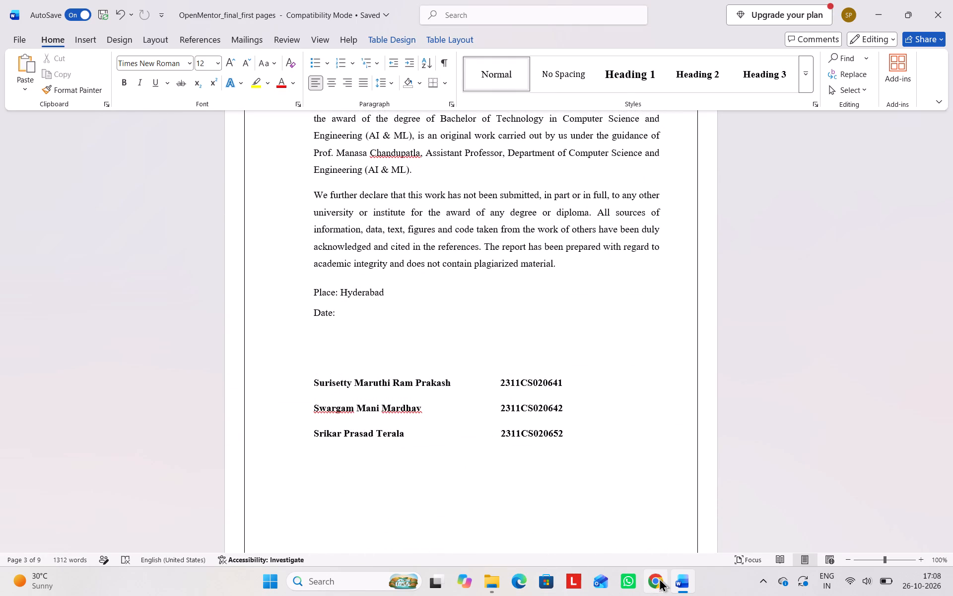
Switch to File Explorer, look through the Downloads folder, and close the window to return to Word.
click(494, 578)
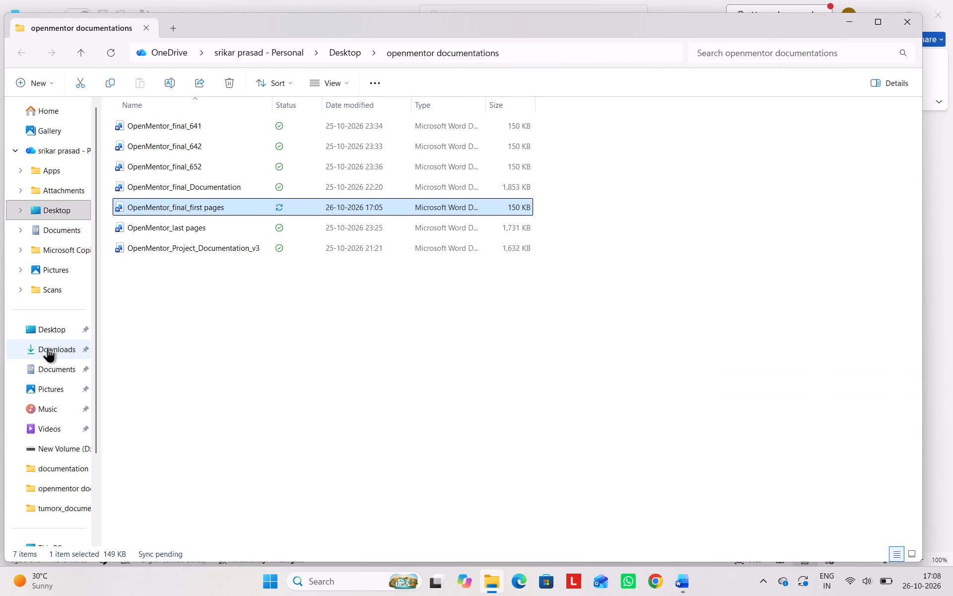
click(48, 347)
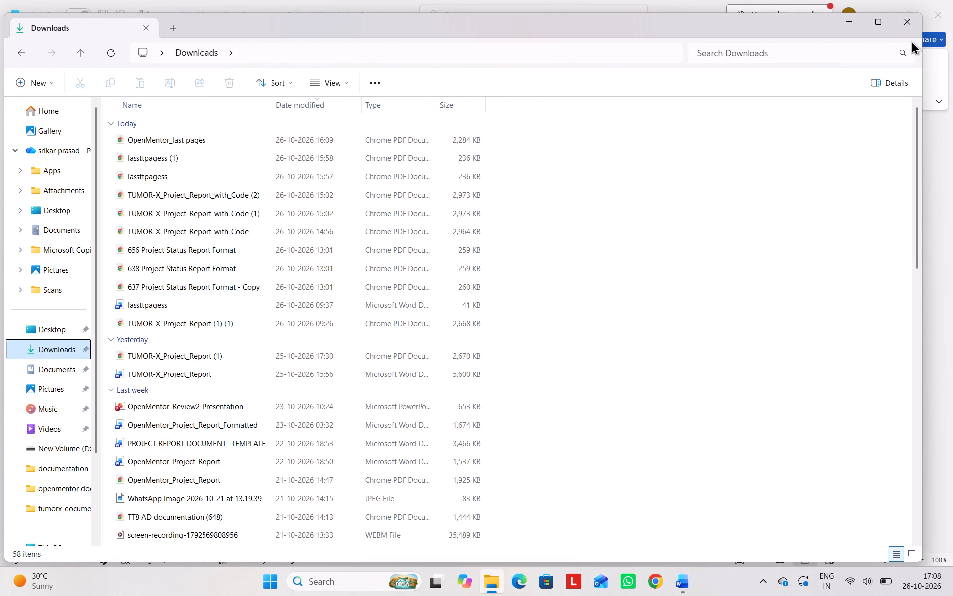
click(907, 21)
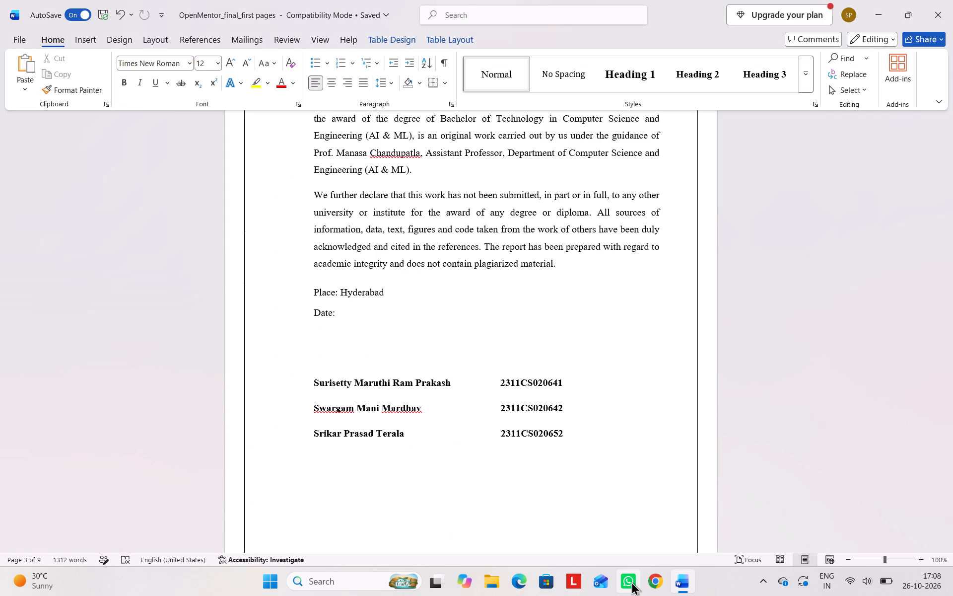
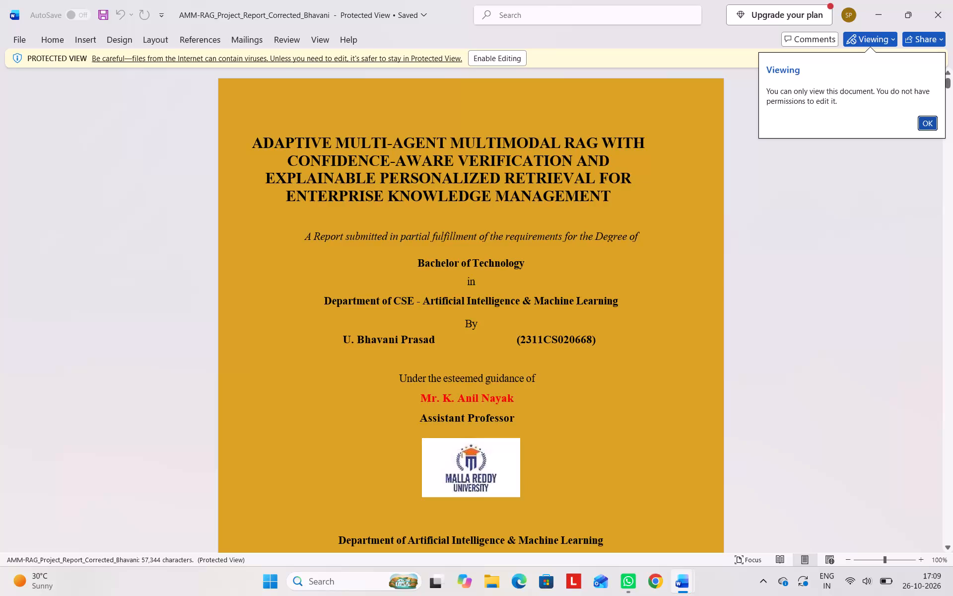
Review the AMM-RAG project report from the title page through certificate, declaration, acknowledgement and contents to section 1.3, and close that document.
scroll(491, 418, down, 2)
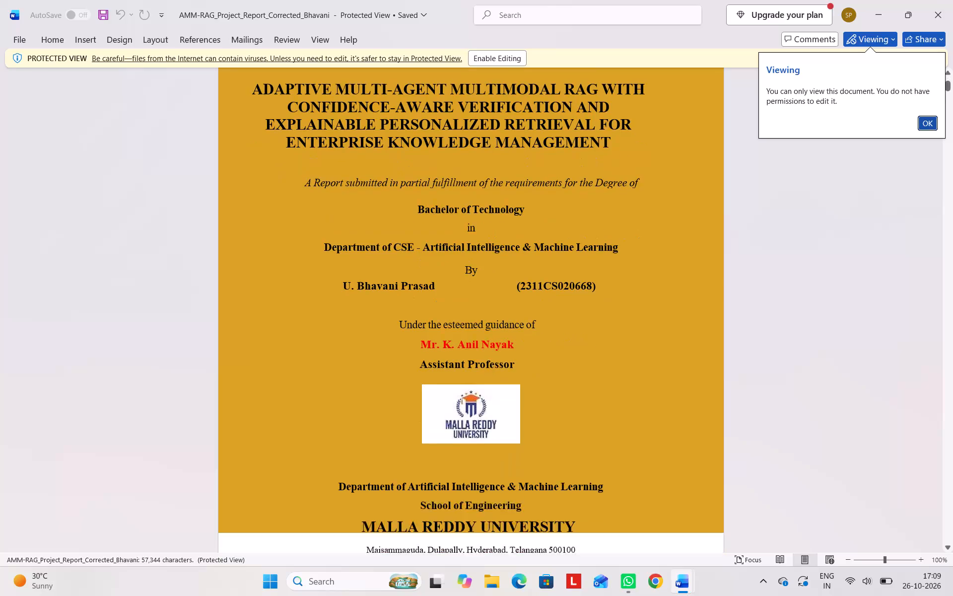
scroll(491, 418, down, 10)
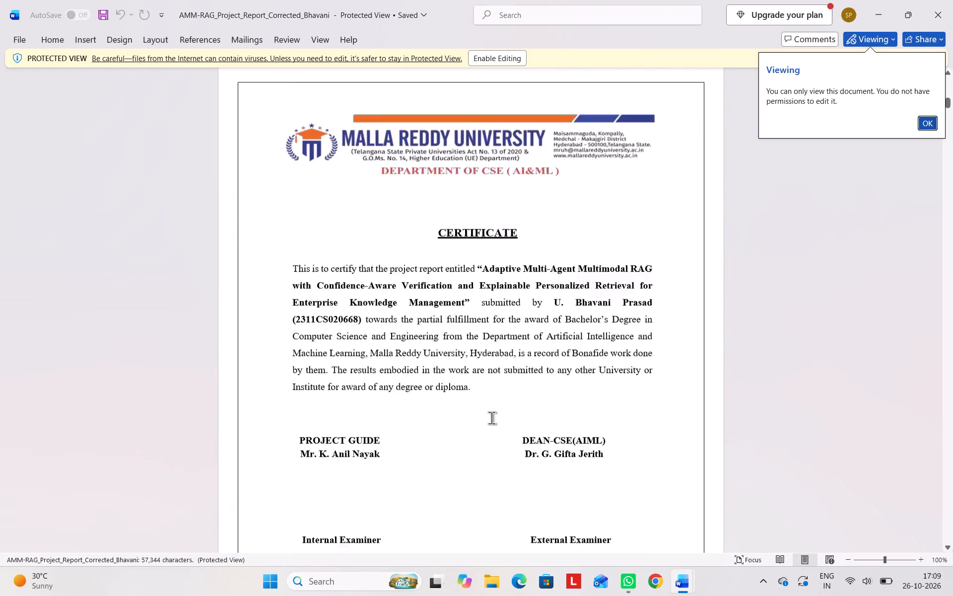
scroll(491, 418, down, 6)
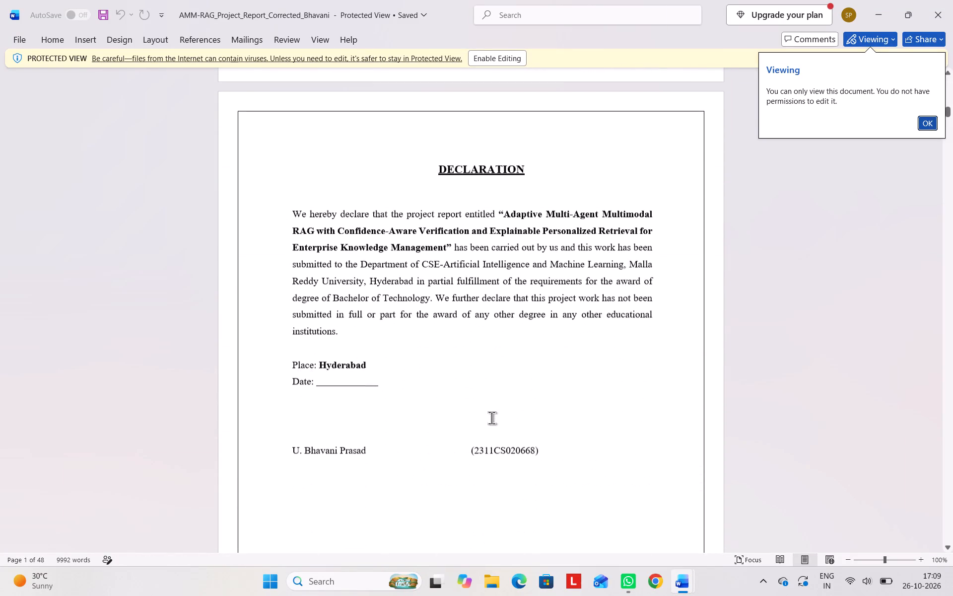
scroll(491, 418, down, 1)
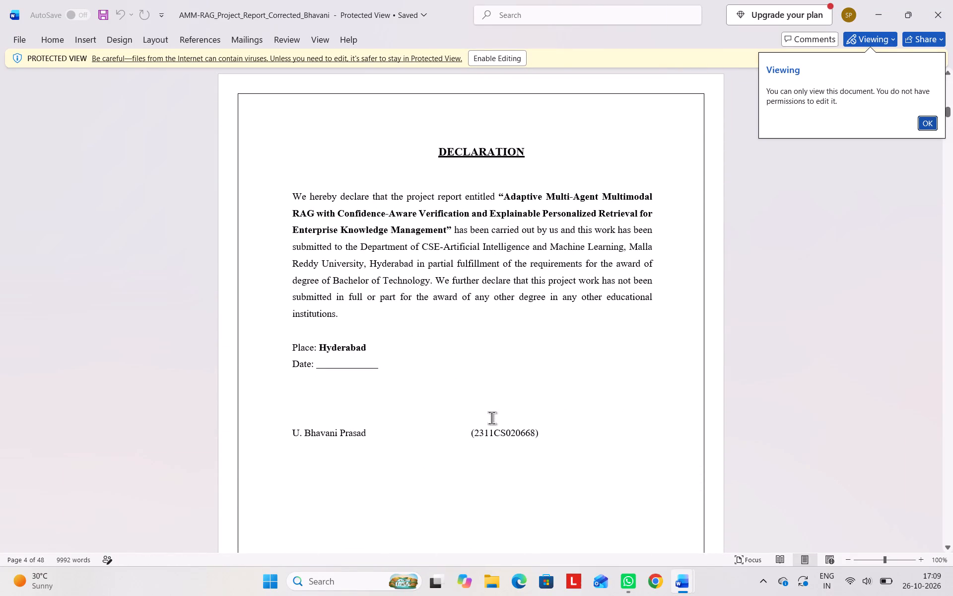
scroll(491, 418, down, 1)
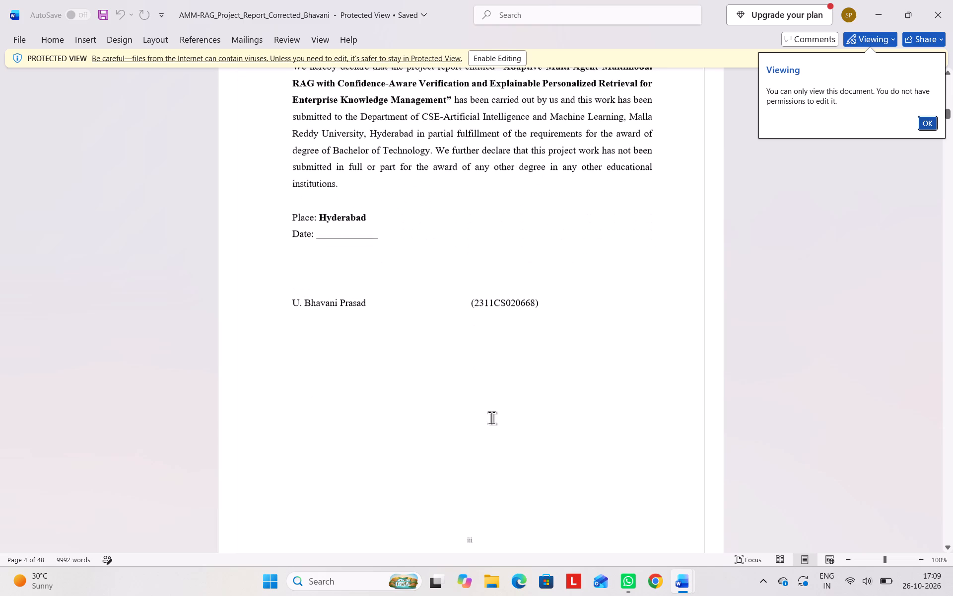
scroll(491, 418, down, 9)
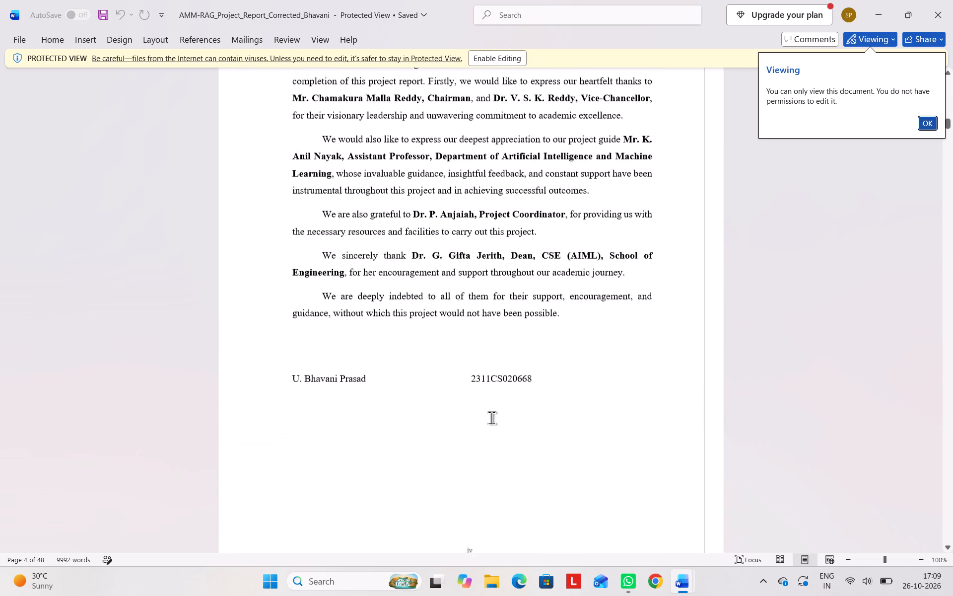
scroll(491, 418, down, 5)
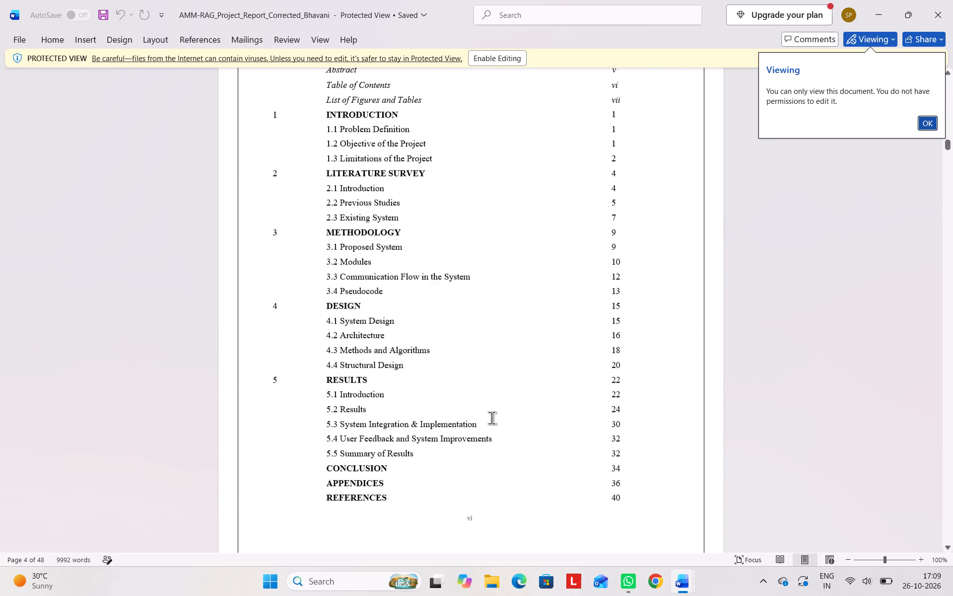
scroll(491, 418, down, 3)
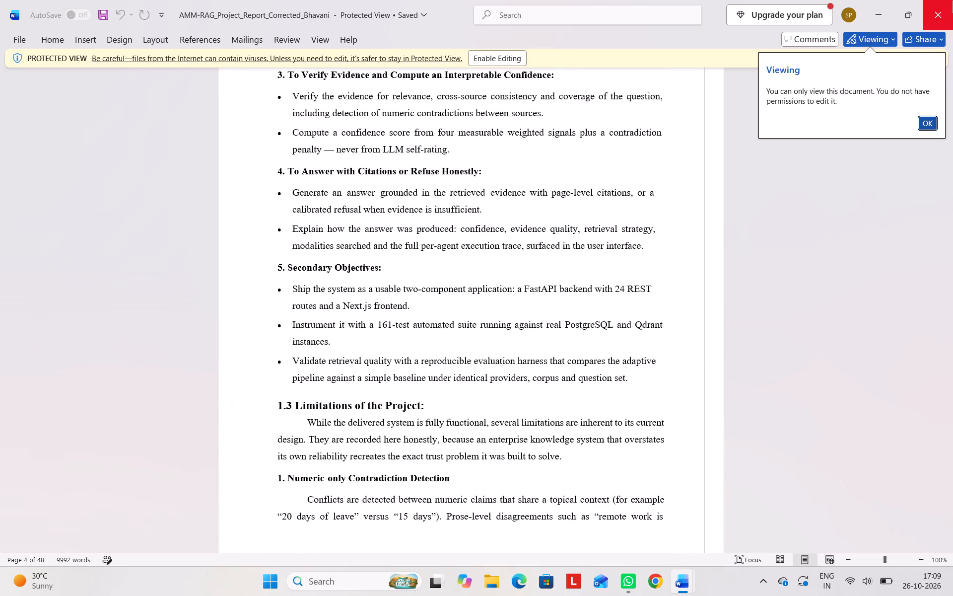
click(952, 0)
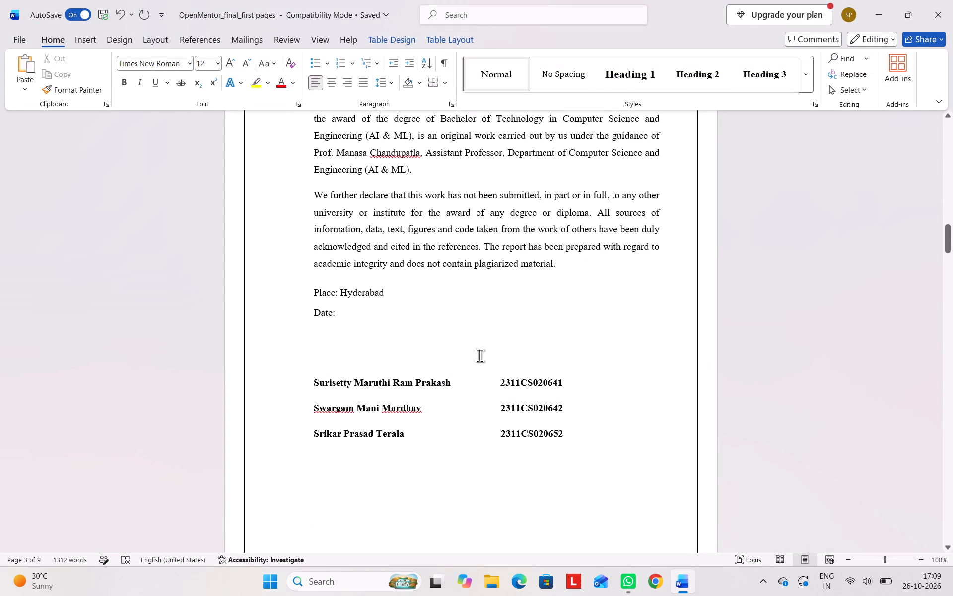
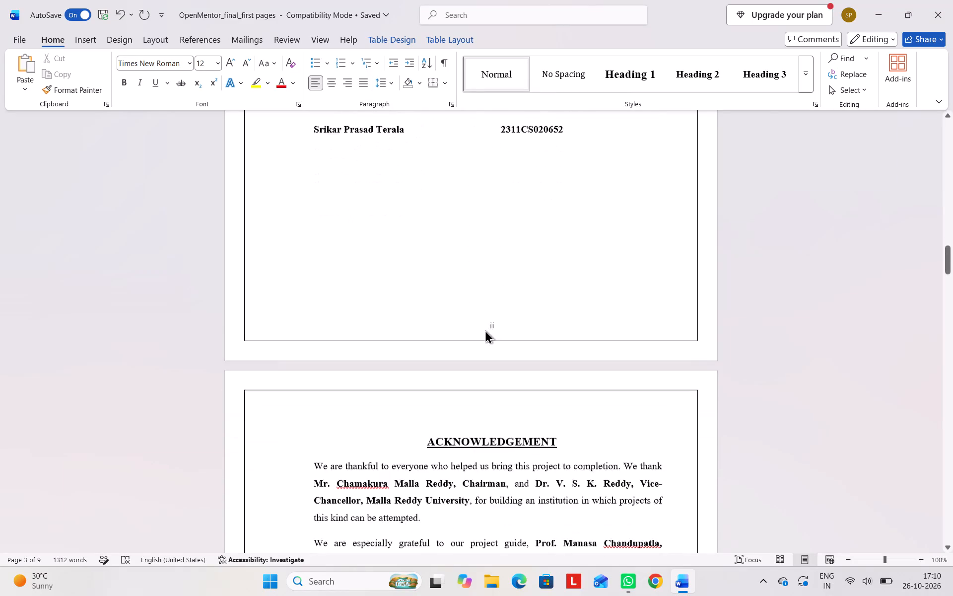
Review the OpenMentor front pages from the acknowledgement through the abstract and table of contents to the list of figures.
scroll(485, 330, down, 5)
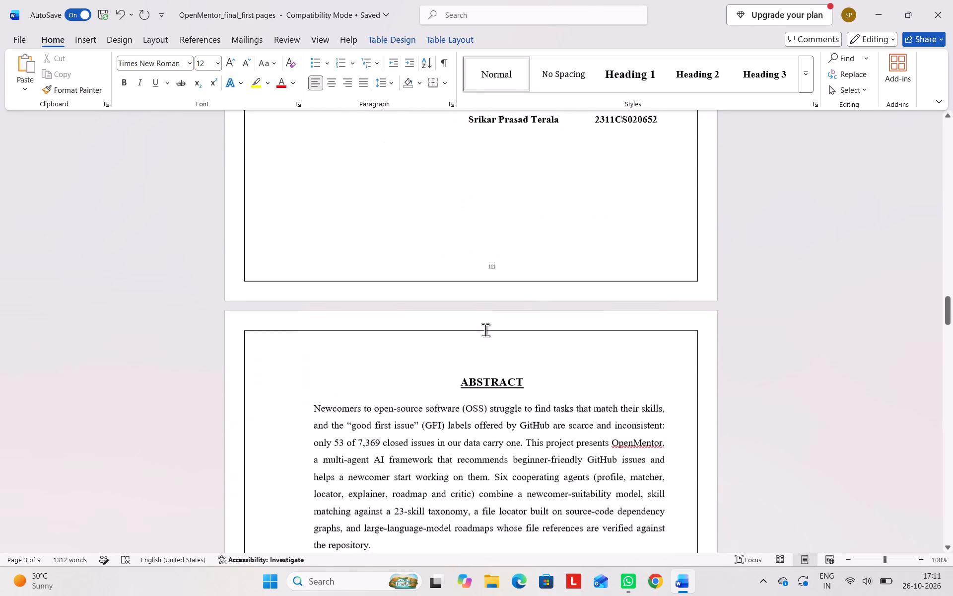
scroll(485, 330, down, 9)
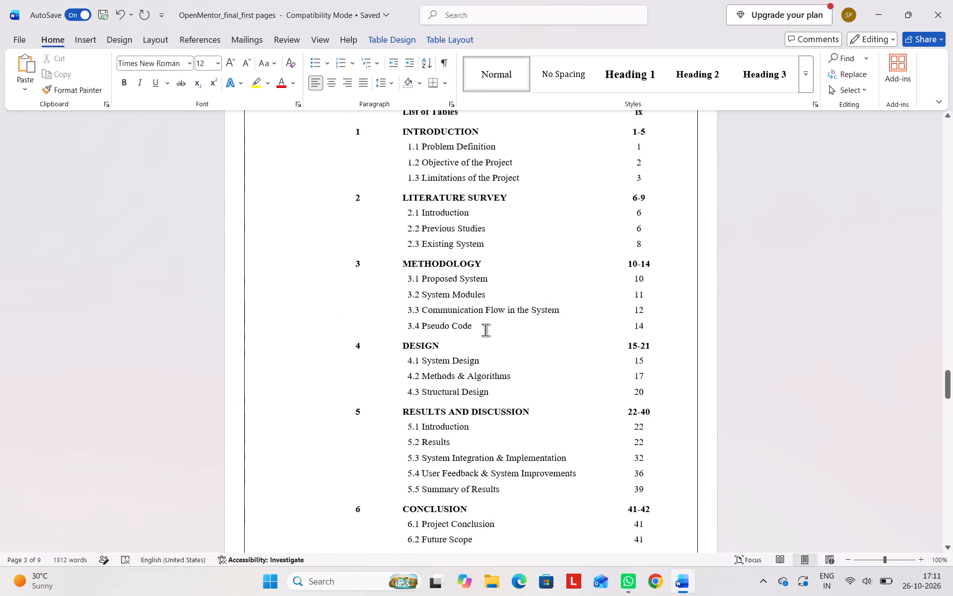
scroll(485, 330, down, 2)
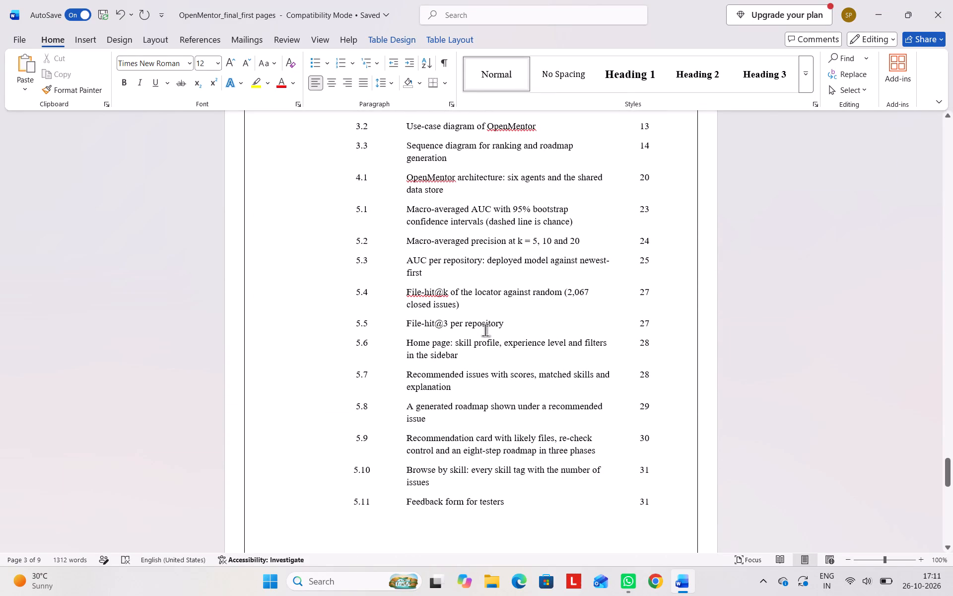
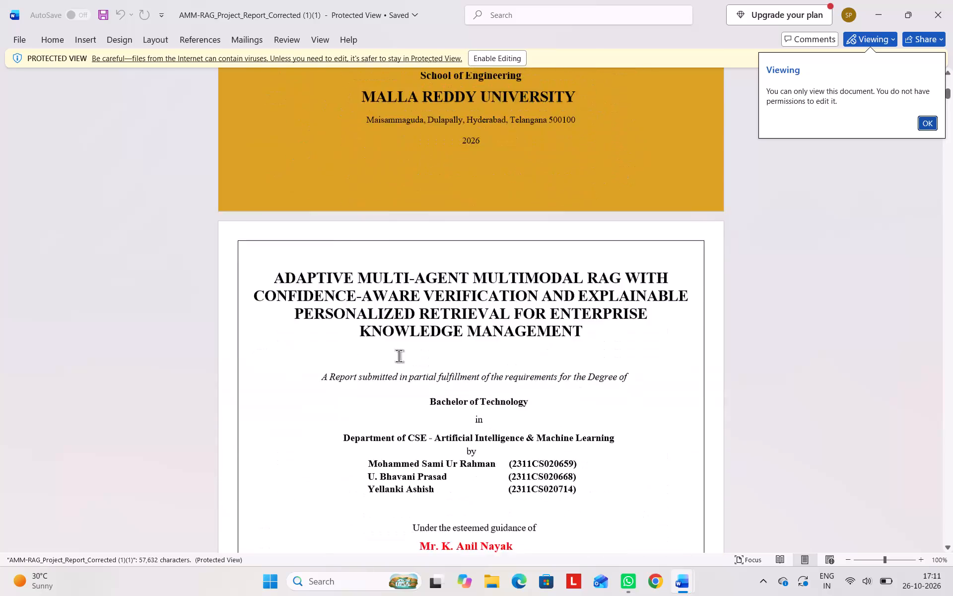
Examine the AMM-RAG reference report from its title page through the acknowledgement and abstract to Chapter 1, and close it.
scroll(399, 356, down, 4)
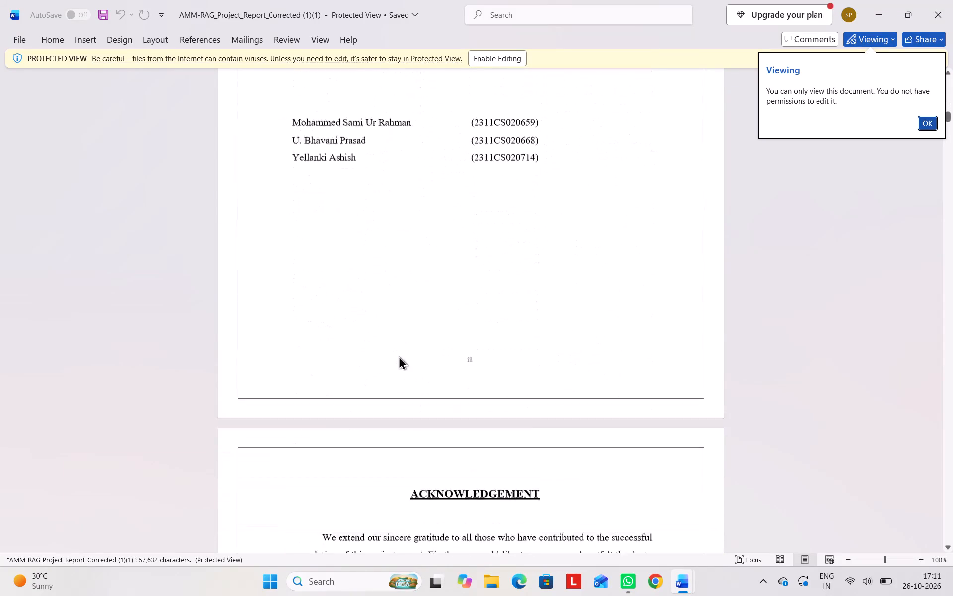
scroll(399, 356, down, 5)
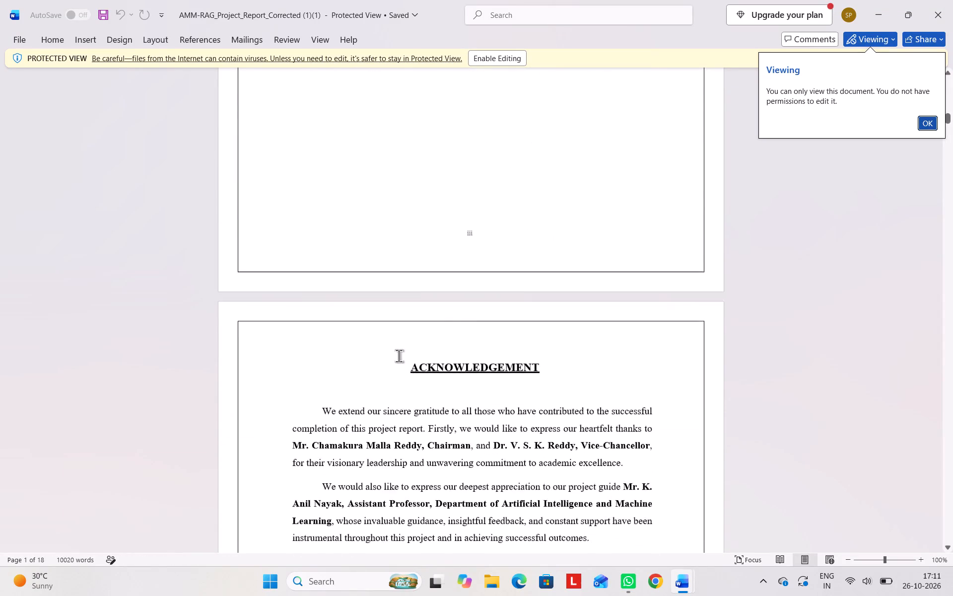
scroll(399, 356, down, 5)
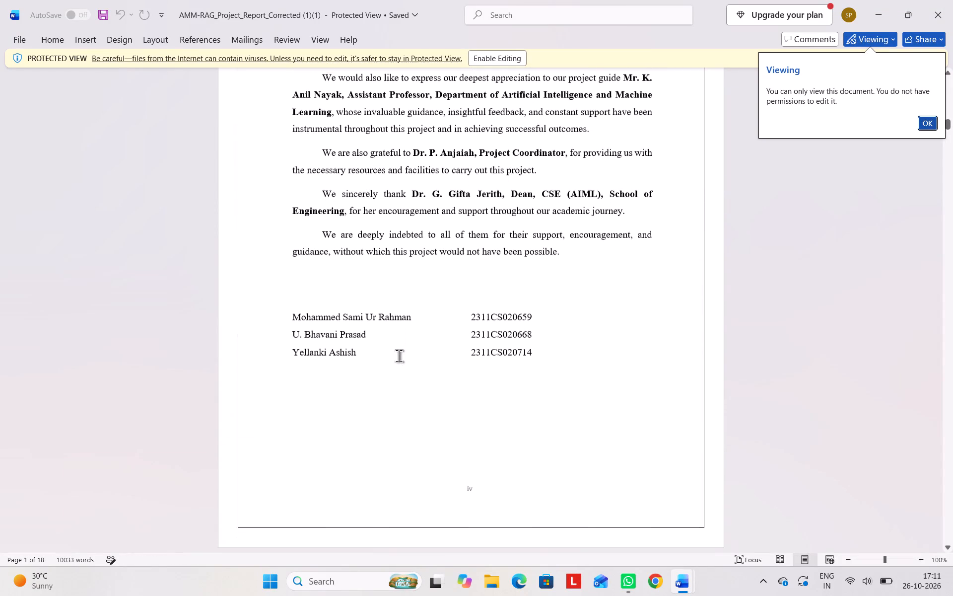
scroll(399, 356, down, 5)
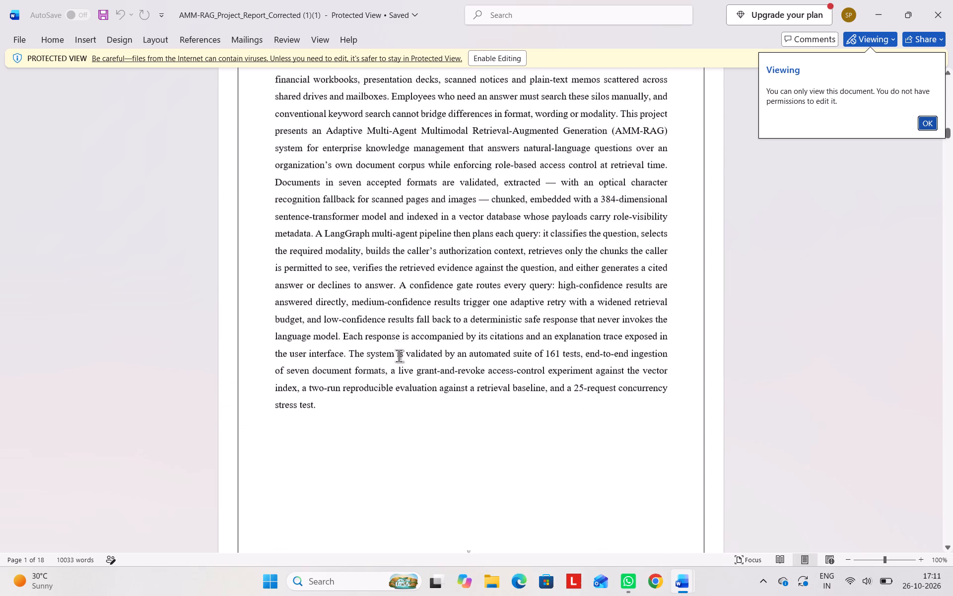
scroll(399, 356, down, 4)
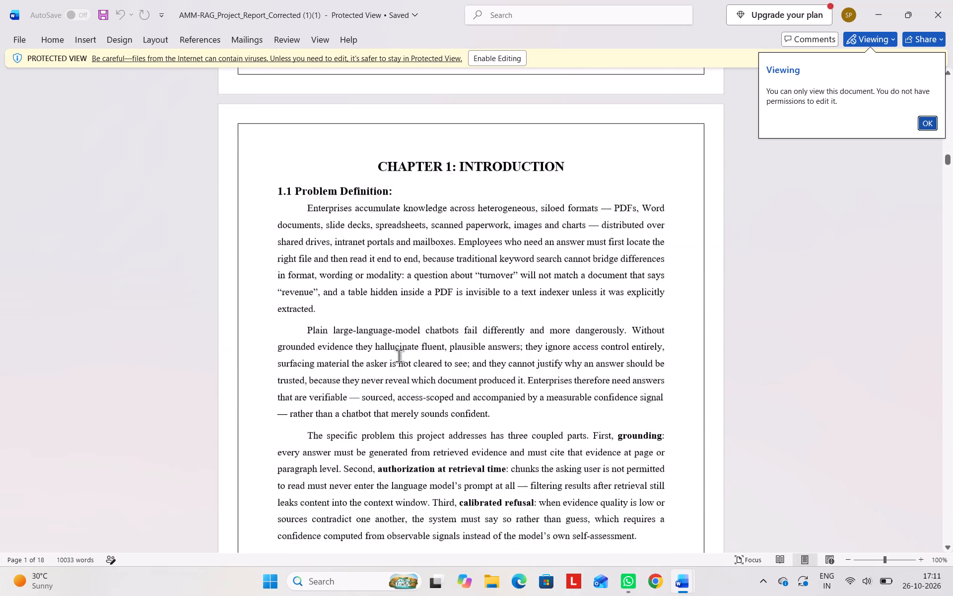
scroll(399, 356, down, 5)
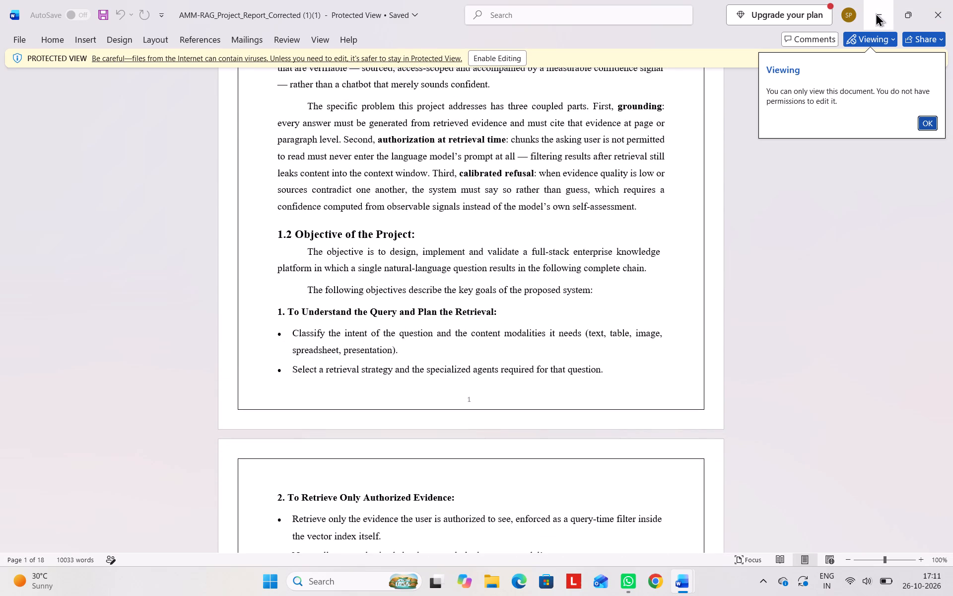
click(941, 13)
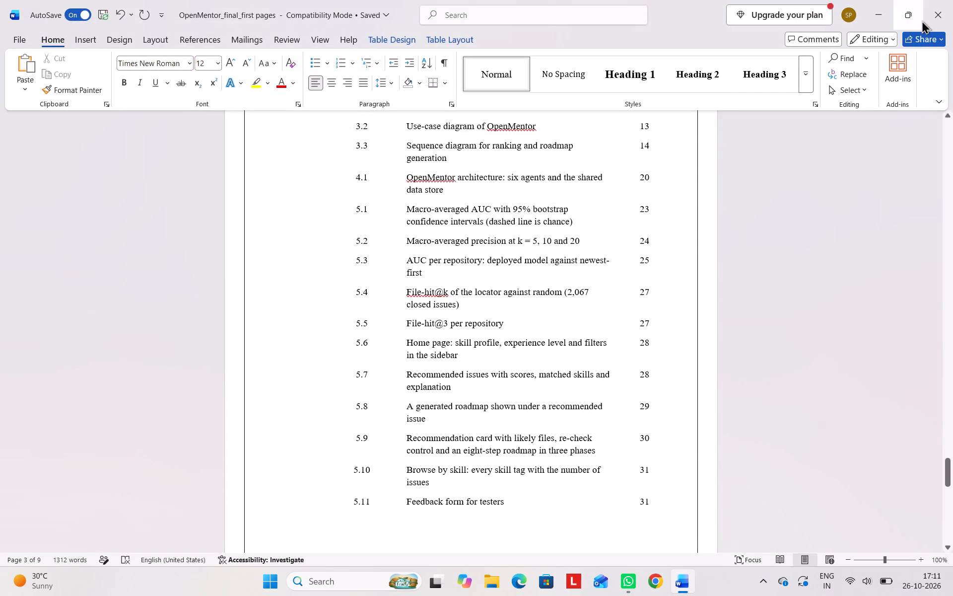
Return to the title page of the OpenMentor front pages document.
scroll(843, 276, up, 19)
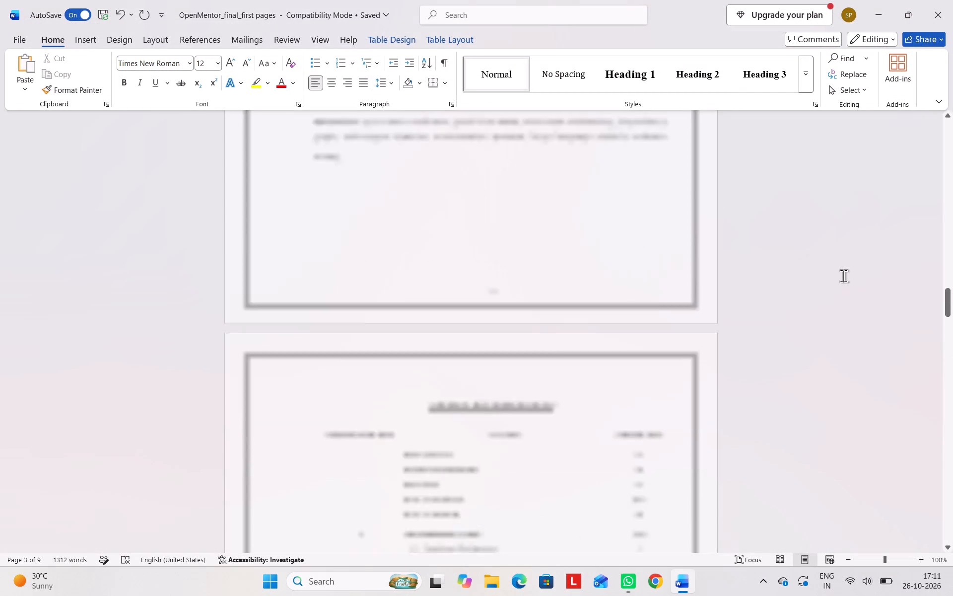
scroll(843, 276, up, 8)
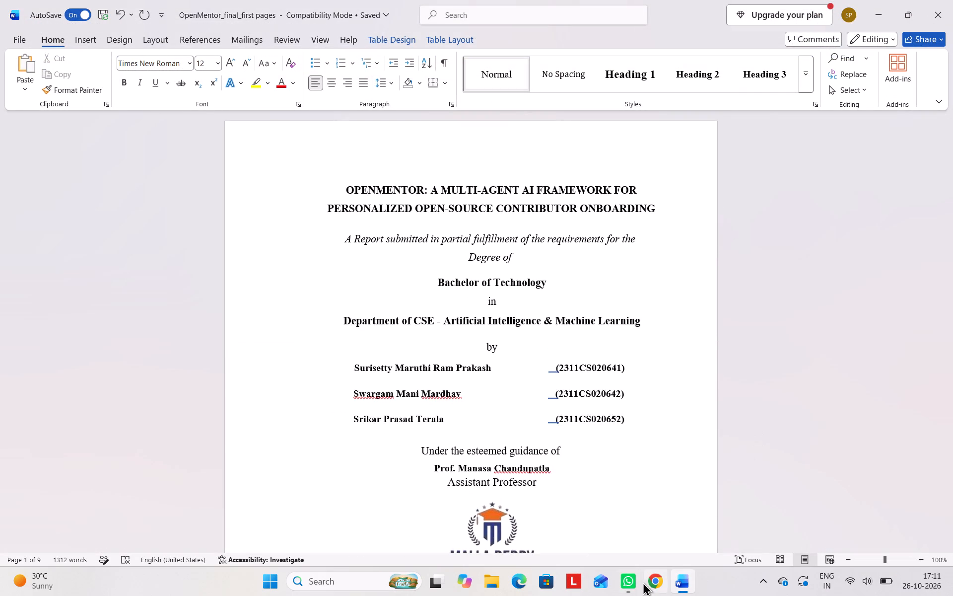
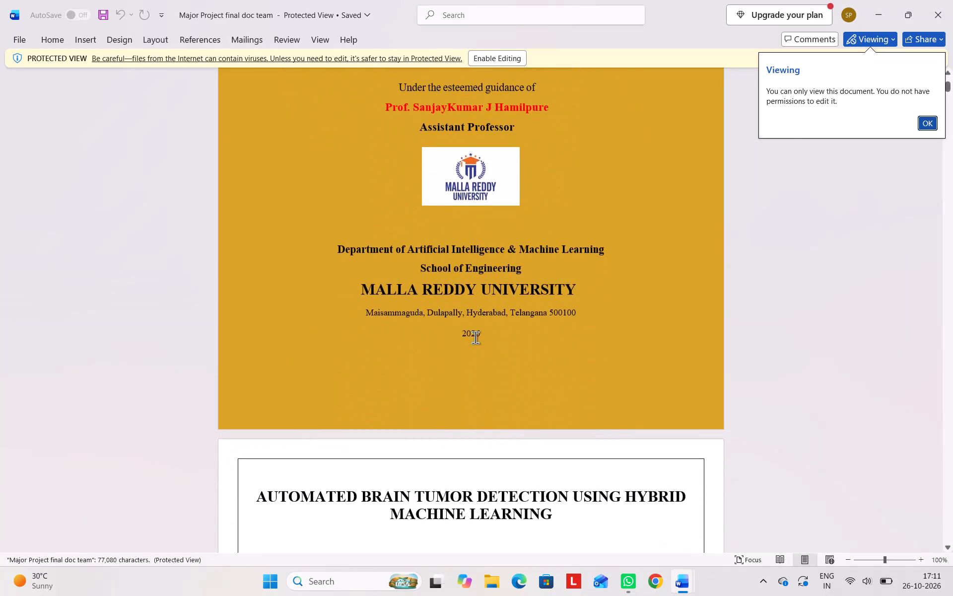
Examine the brain tumor classification reference report's front pages, from title page and certificate through abstract and contents to the abbreviation list, and close it.
scroll(475, 337, up, 3)
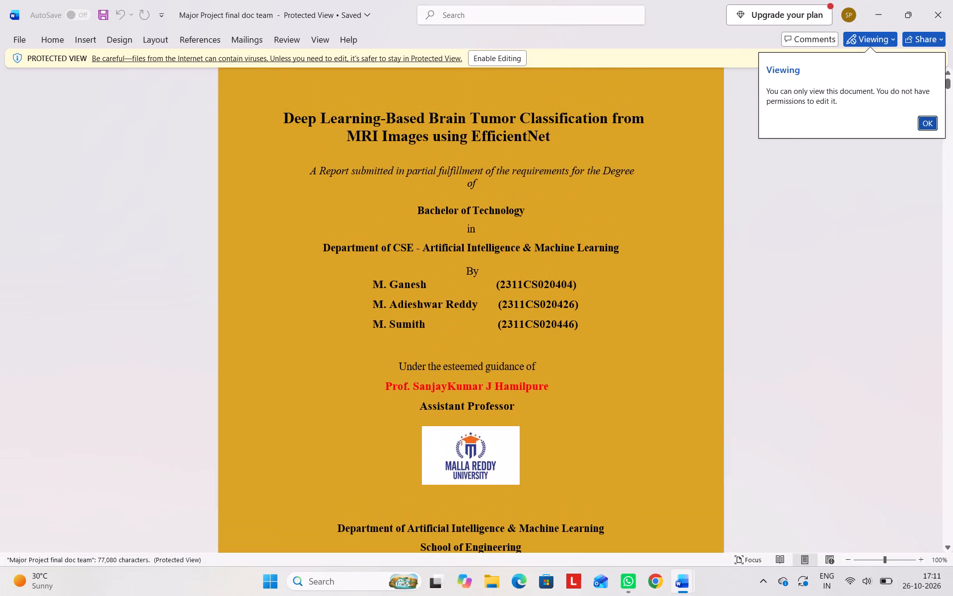
scroll(475, 337, down, 2)
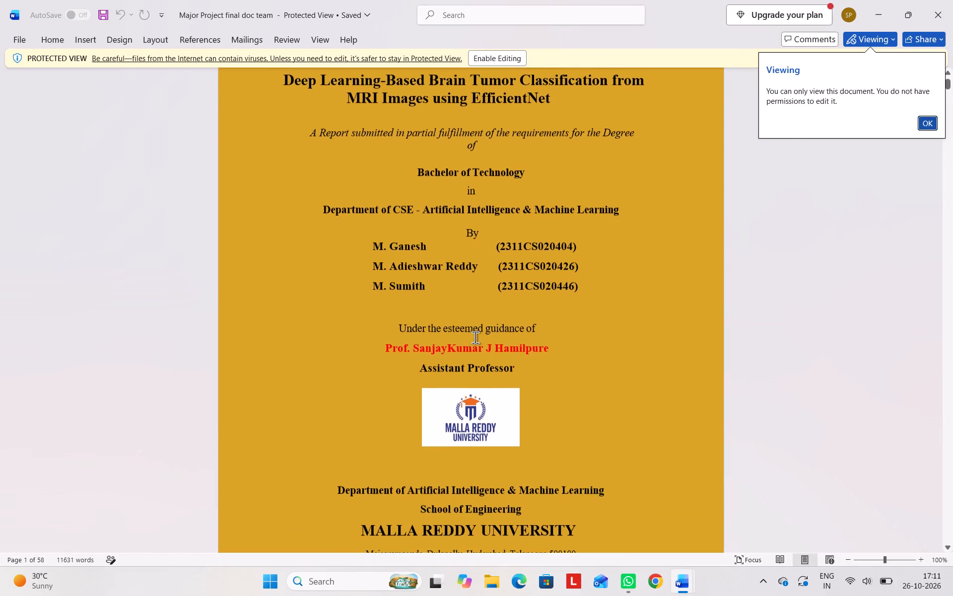
scroll(475, 337, down, 7)
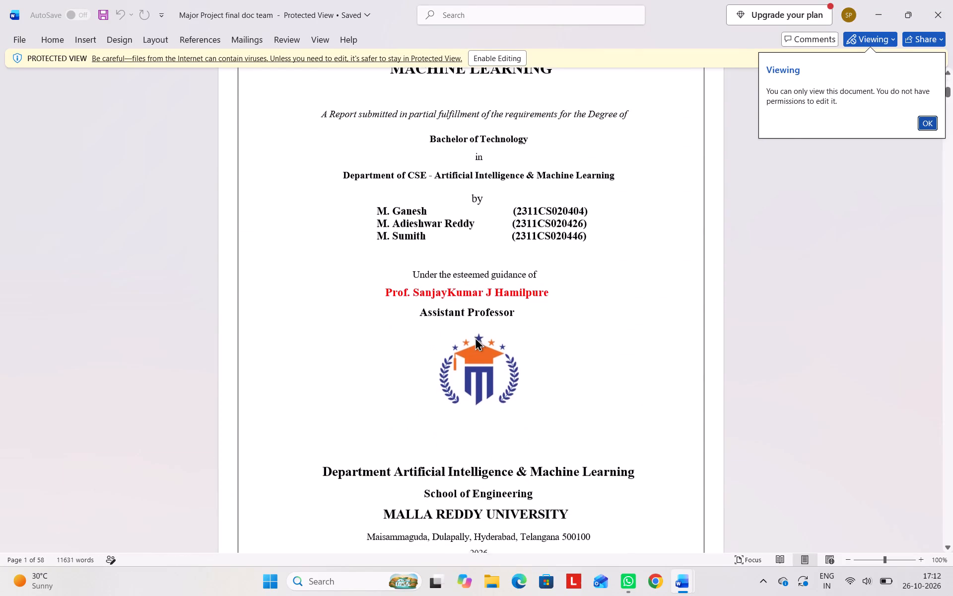
scroll(475, 337, down, 5)
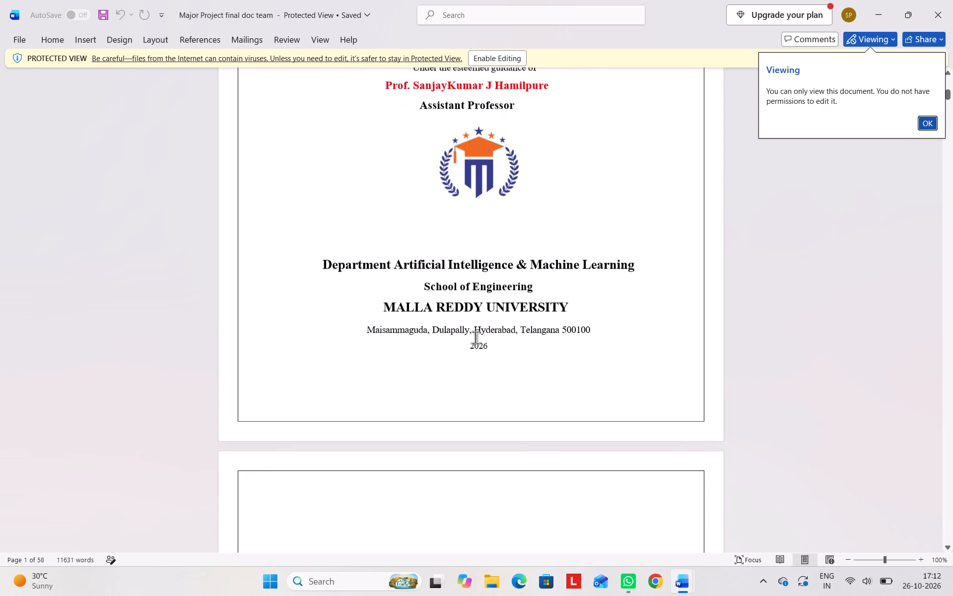
scroll(475, 337, down, 2)
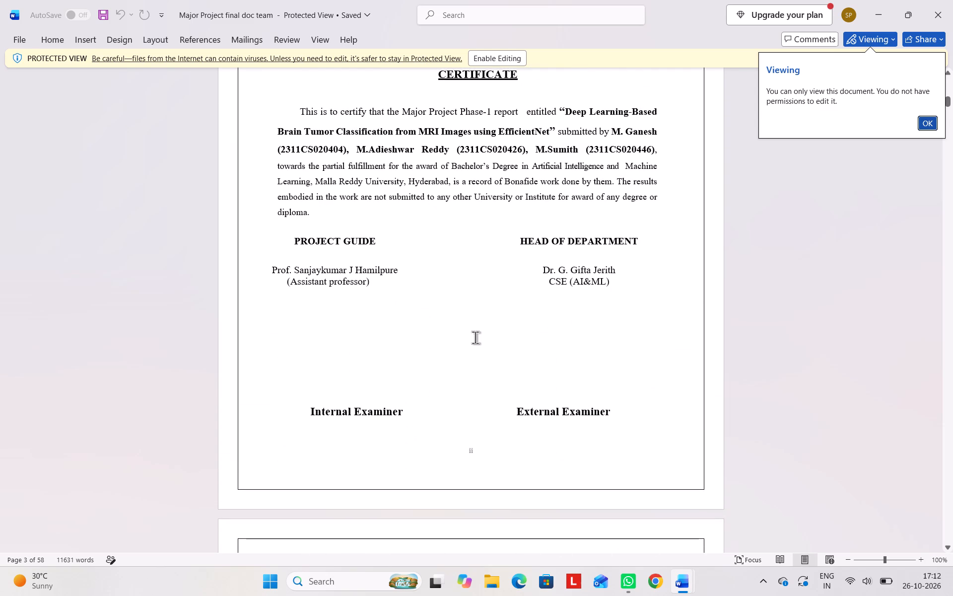
scroll(475, 337, down, 1)
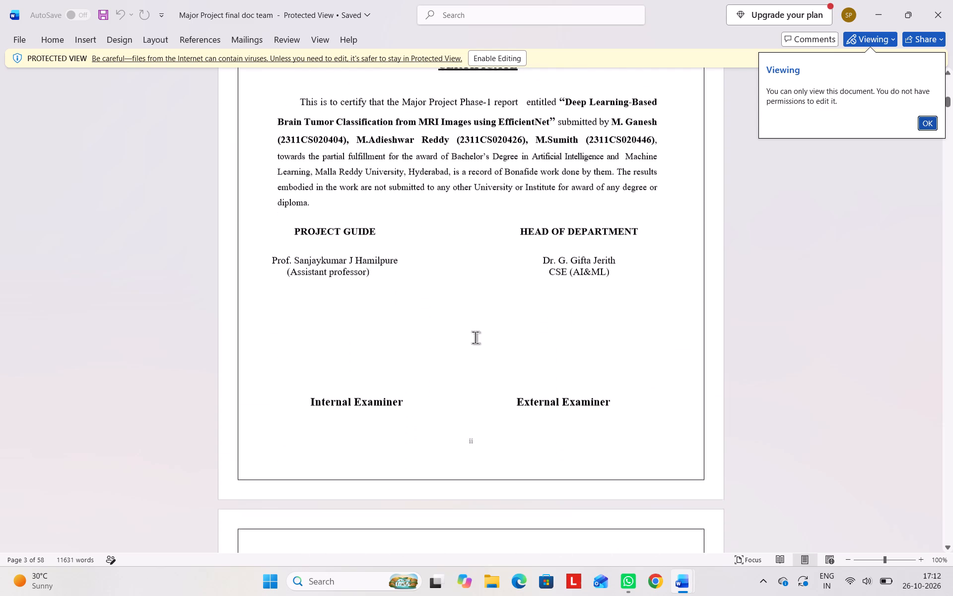
scroll(475, 337, down, 4)
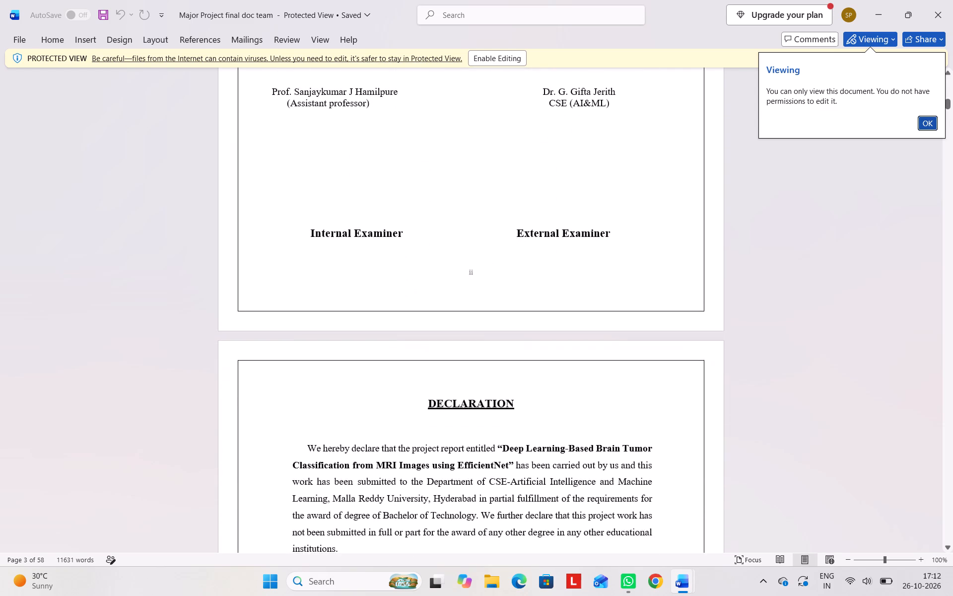
scroll(475, 337, down, 6)
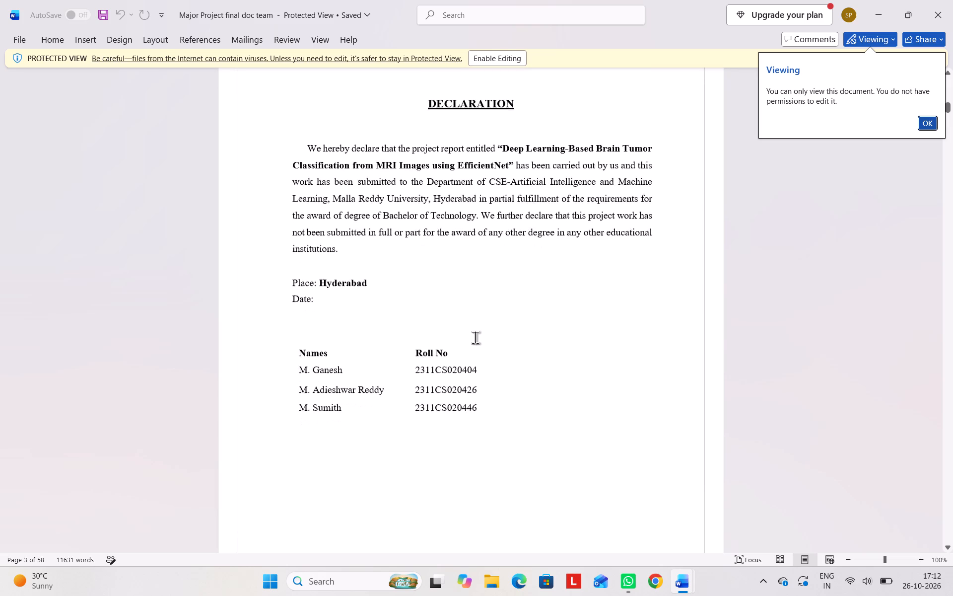
scroll(475, 337, down, 6)
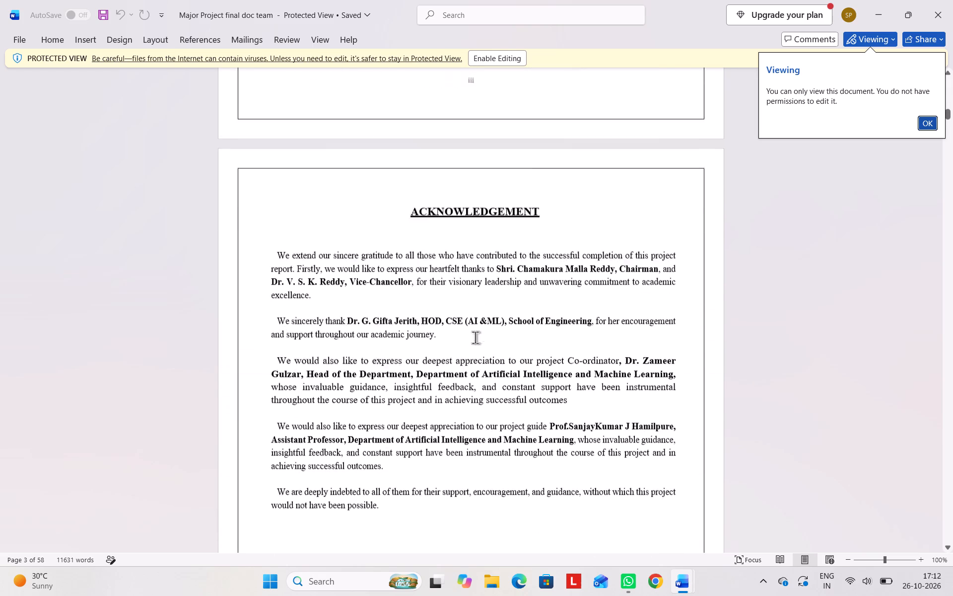
scroll(475, 337, down, 7)
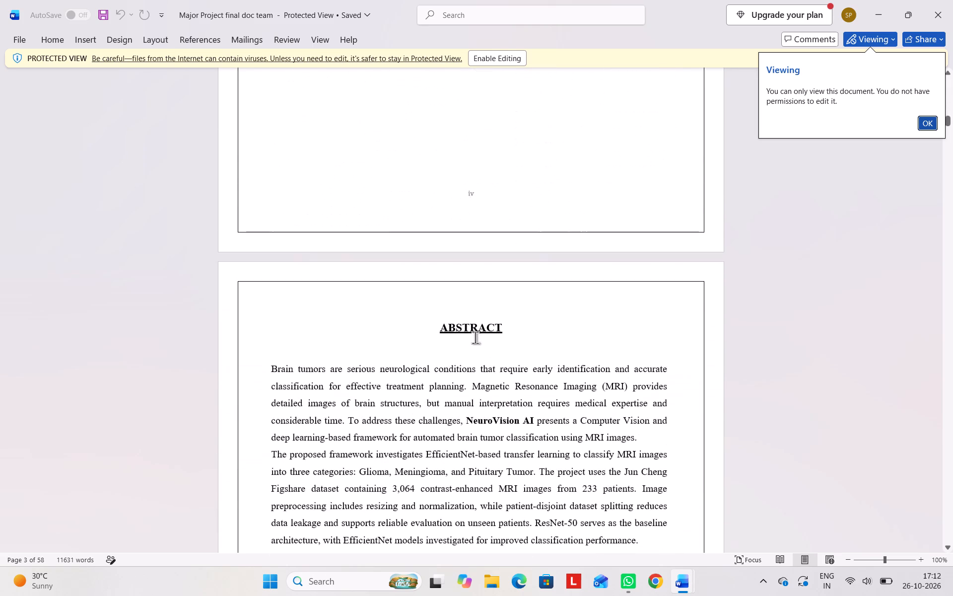
scroll(475, 337, down, 6)
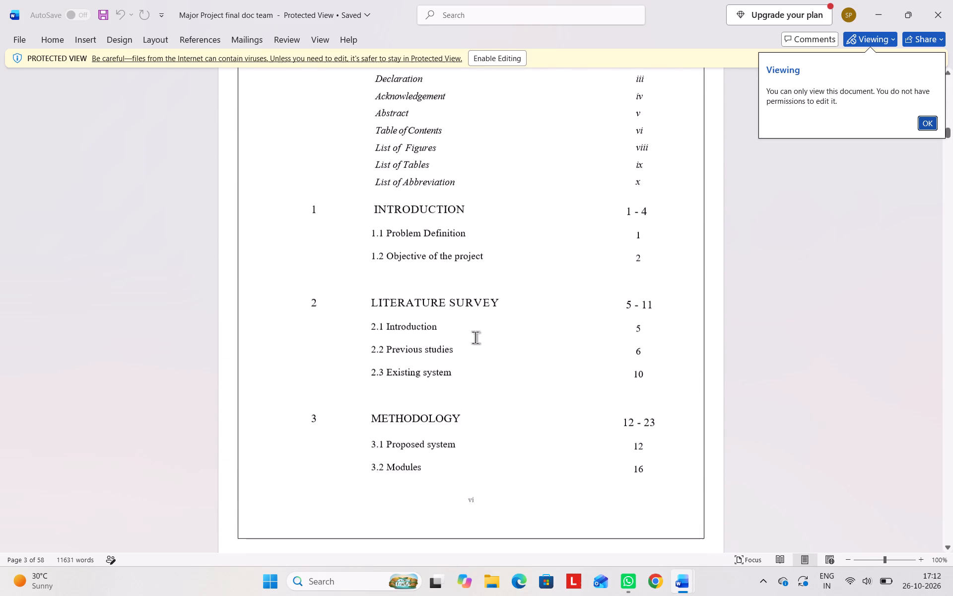
scroll(475, 337, down, 8)
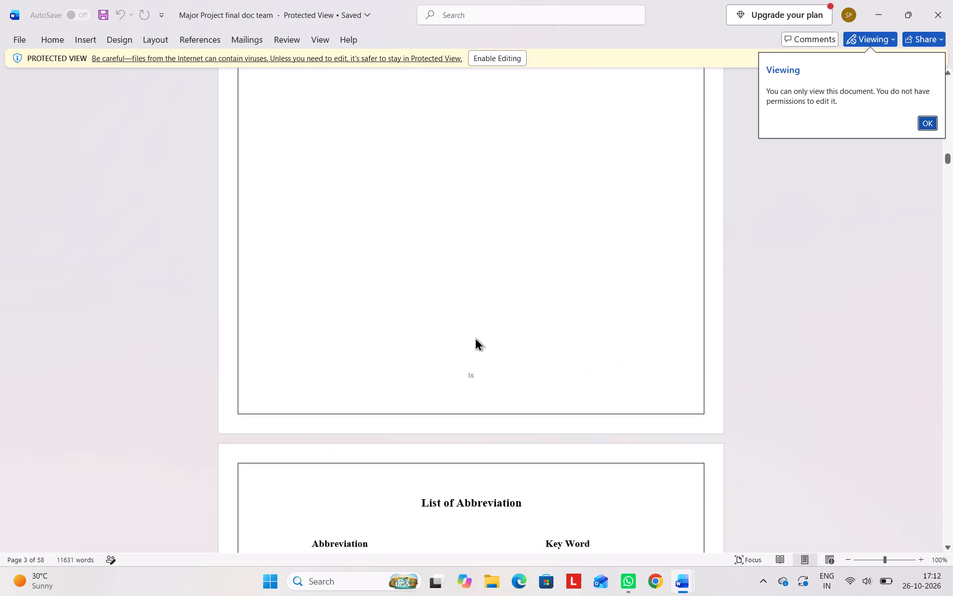
scroll(475, 337, up, 20)
scroll(475, 337, up, 7)
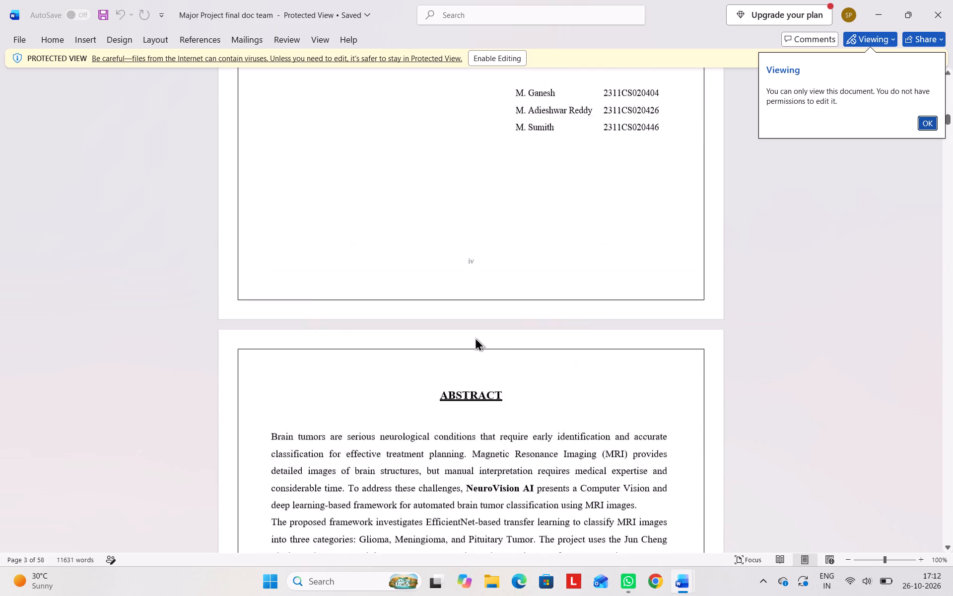
scroll(475, 337, up, 5)
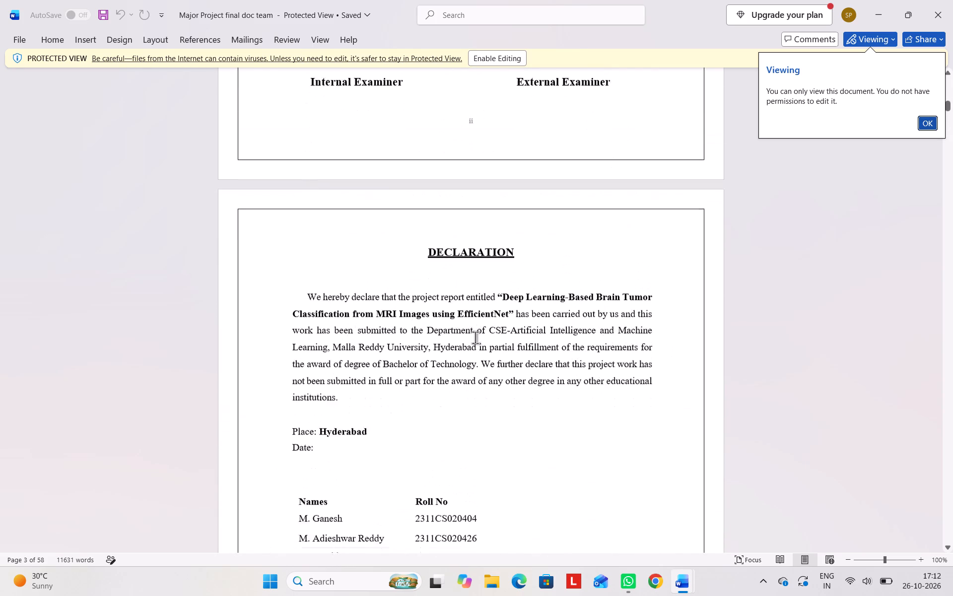
scroll(475, 337, up, 1)
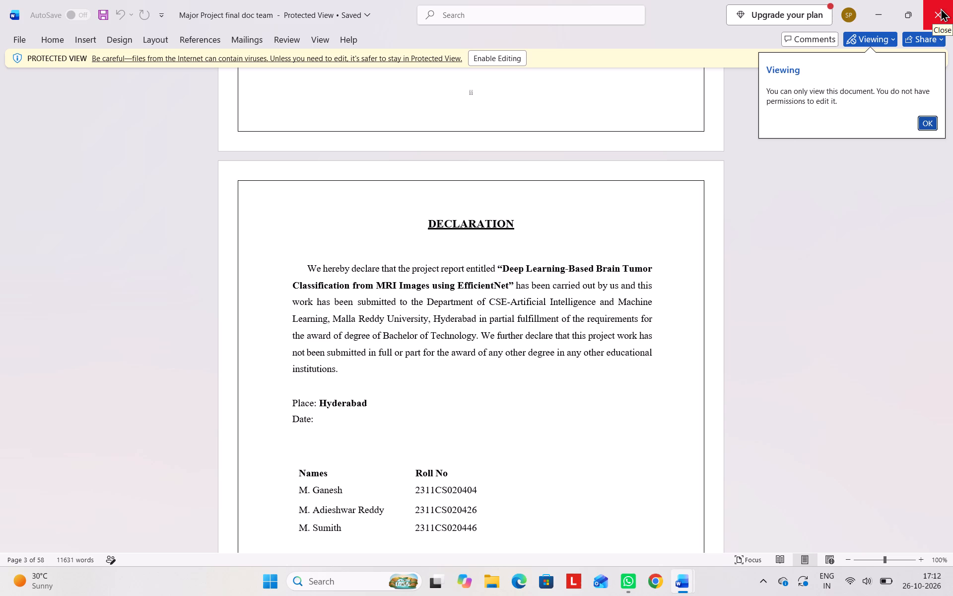
click(941, 8)
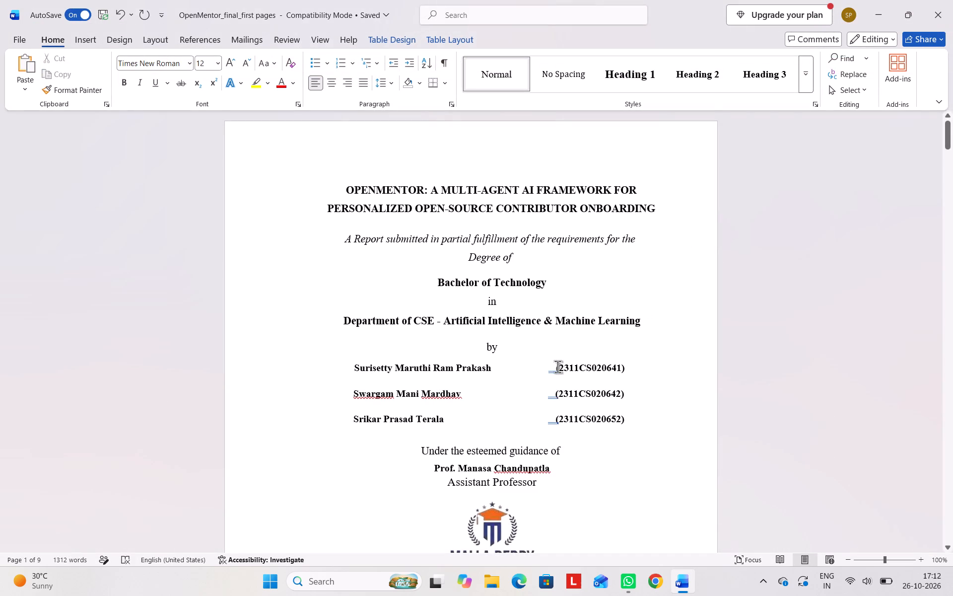
Examine the OpenMentor front pages from the title page through the declaration, acknowledgement, abstract and table of contents to the list of tables.
scroll(557, 367, down, 13)
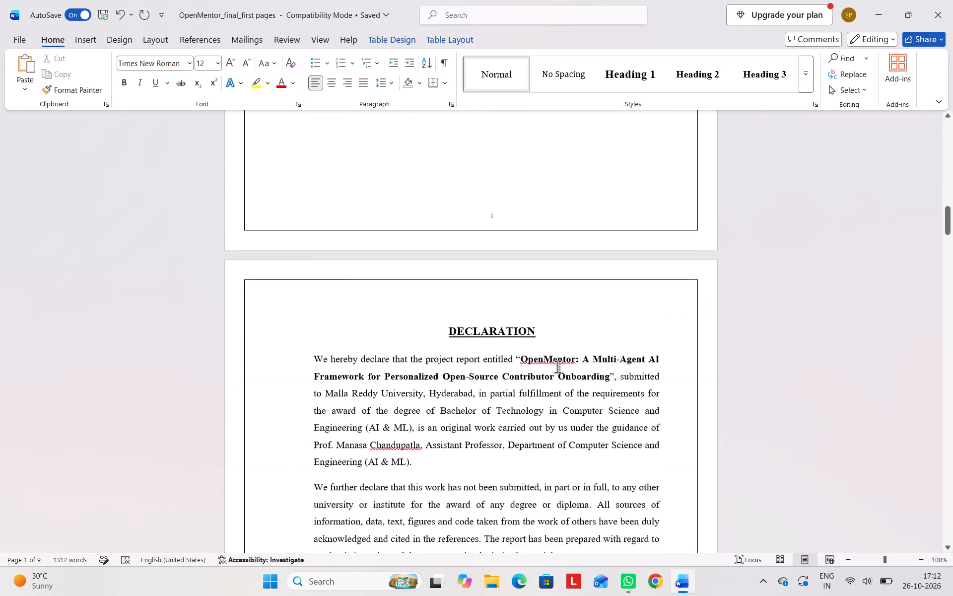
scroll(557, 367, down, 1)
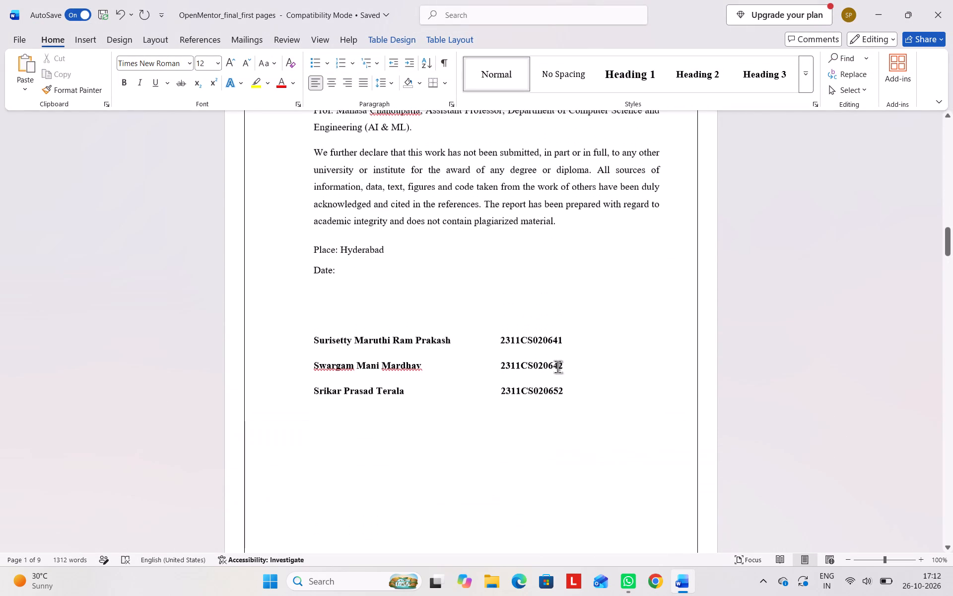
scroll(557, 367, down, 1)
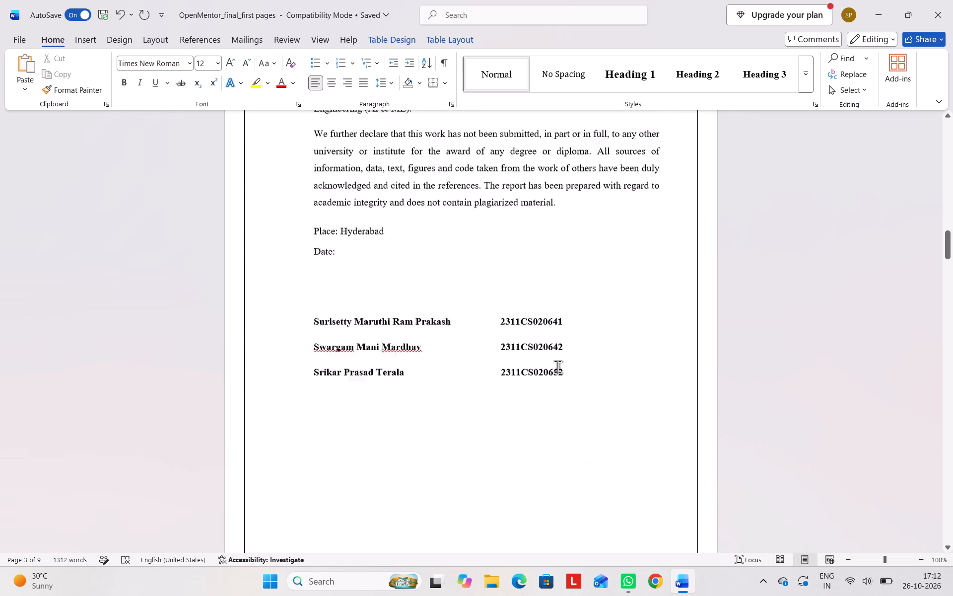
scroll(557, 367, down, 7)
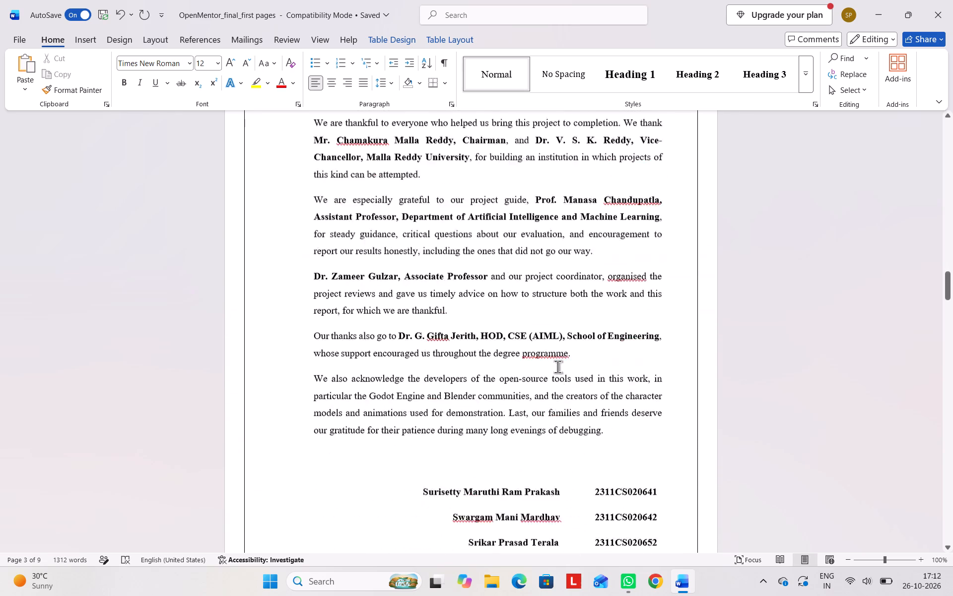
scroll(557, 367, down, 5)
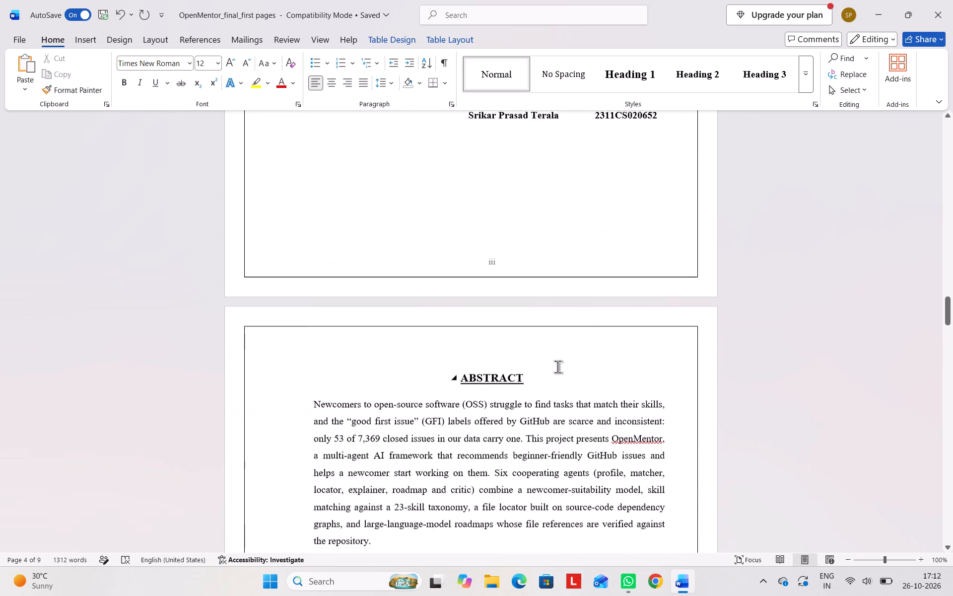
scroll(557, 367, down, 9)
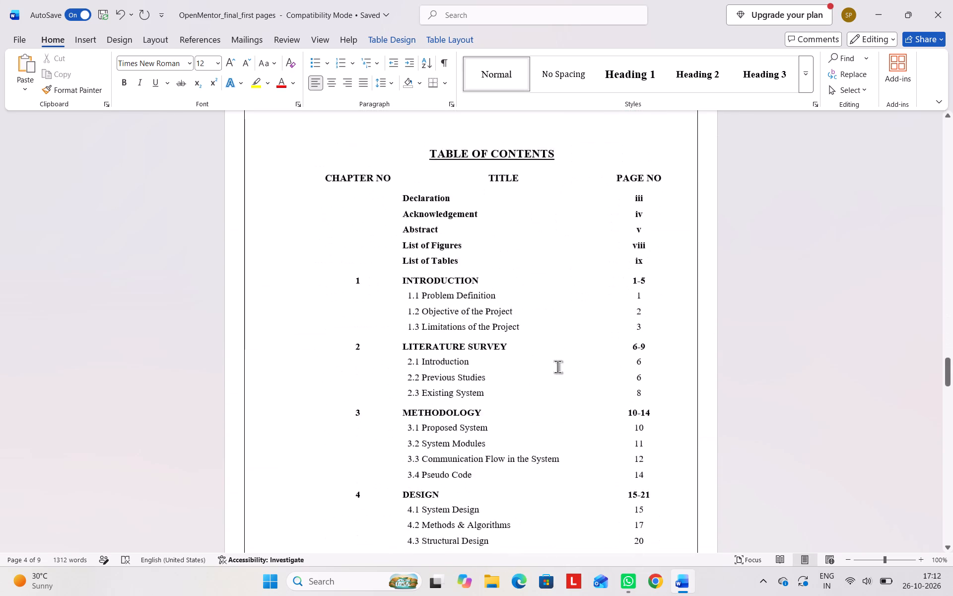
scroll(557, 367, down, 9)
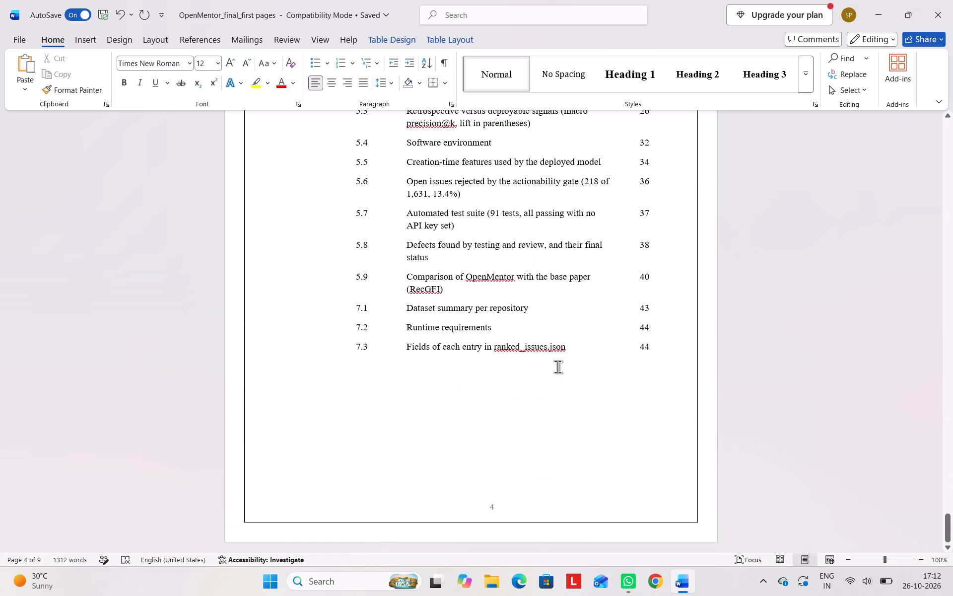
scroll(557, 367, down, 1)
Recheck the OpenMentor title page and the certificate page down to its guide, head of department and examiner signature rows.
scroll(557, 367, up, 20)
scroll(557, 367, up, 13)
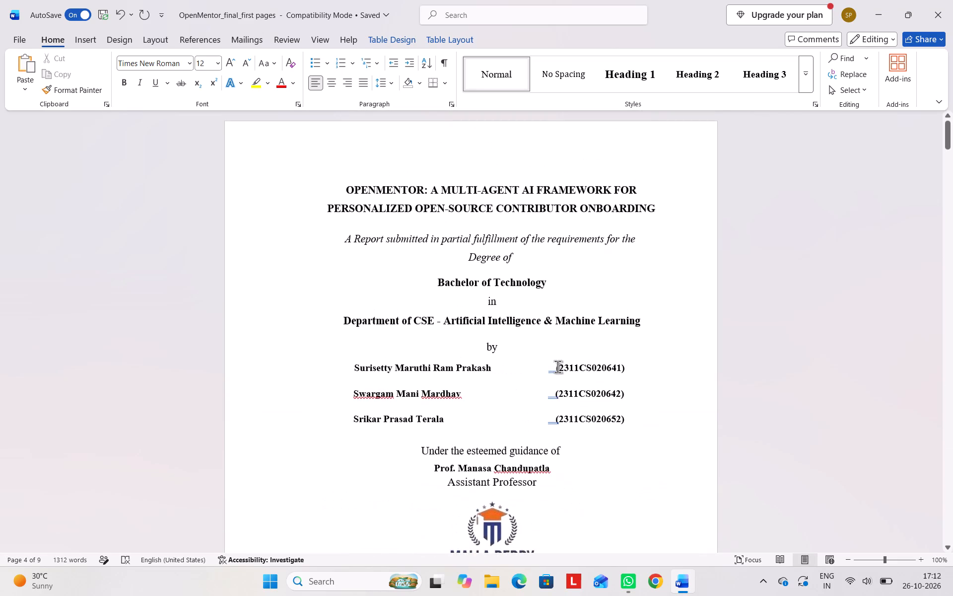
scroll(557, 367, down, 2)
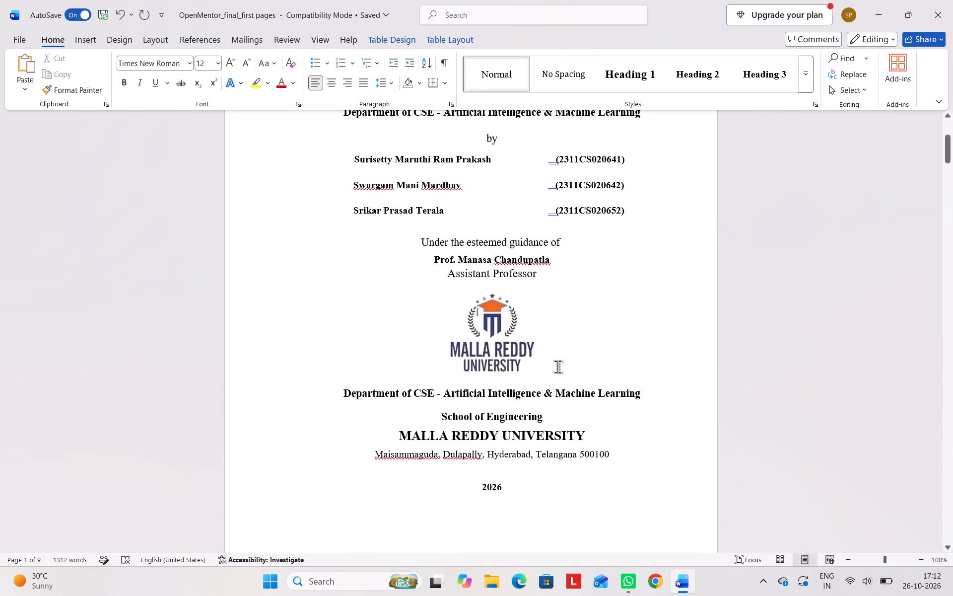
scroll(557, 367, down, 7)
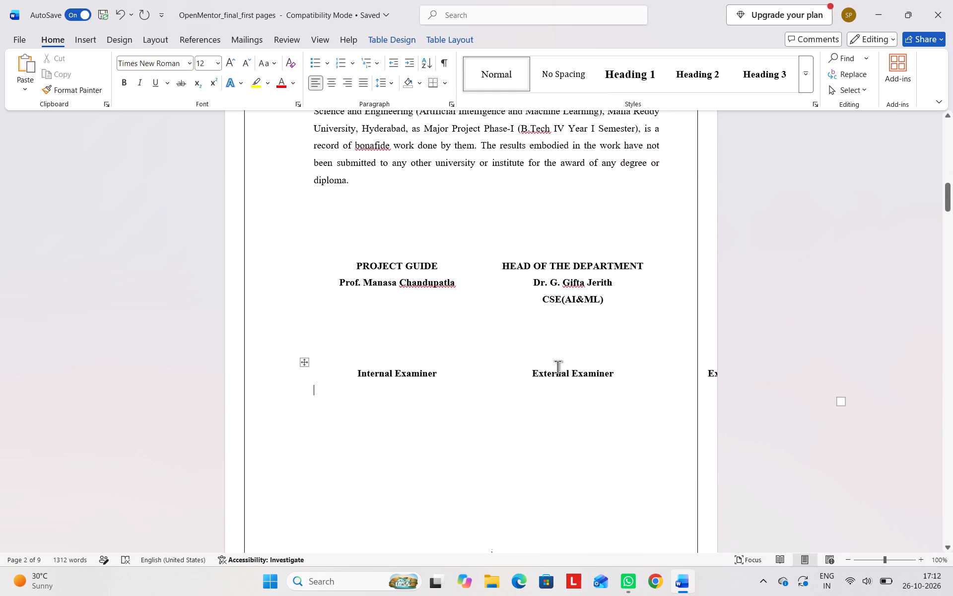
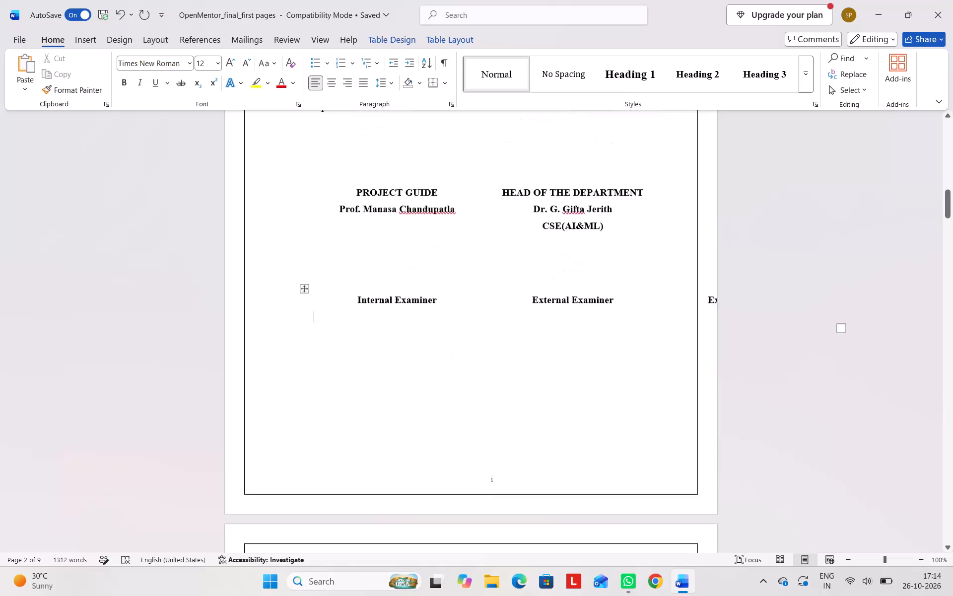
Examine the OpenMentor declaration page down to its place, date and student signature rows.
scroll(410, 363, down, 1)
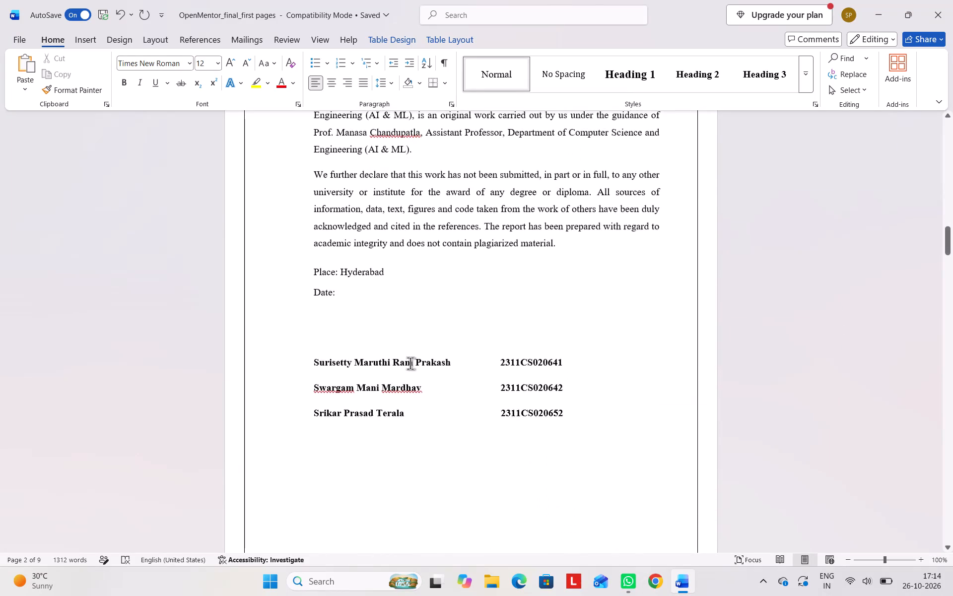
scroll(410, 363, down, 1)
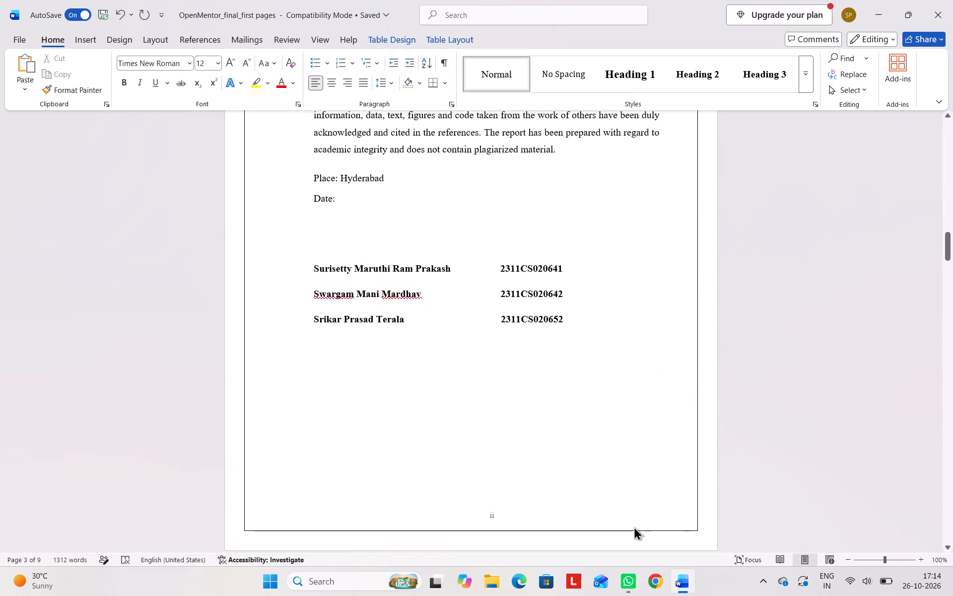
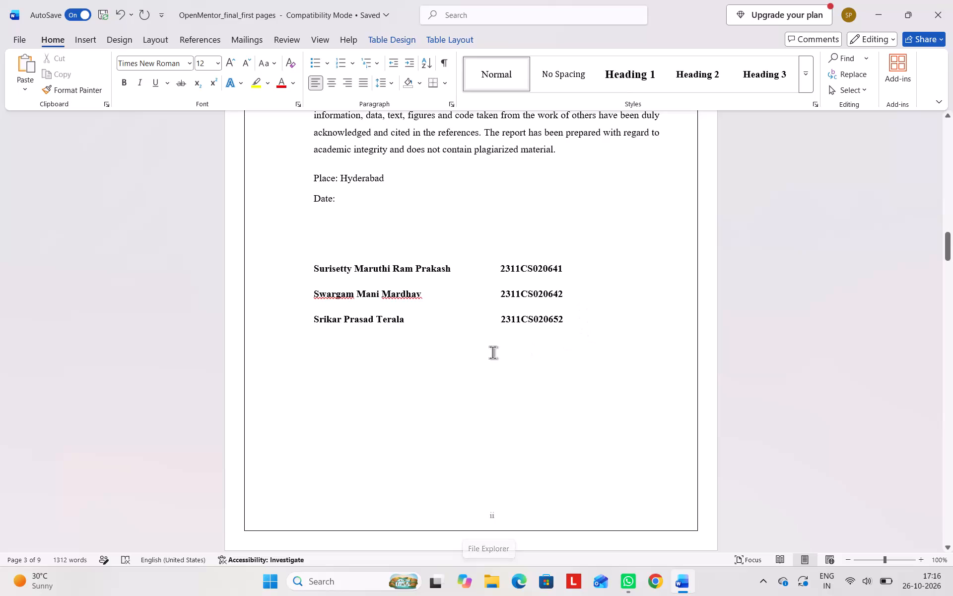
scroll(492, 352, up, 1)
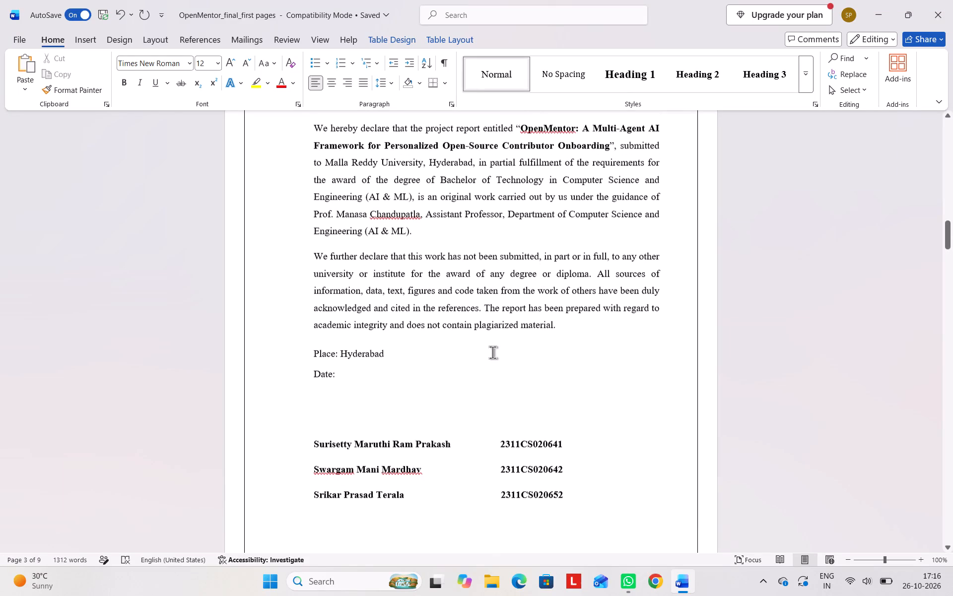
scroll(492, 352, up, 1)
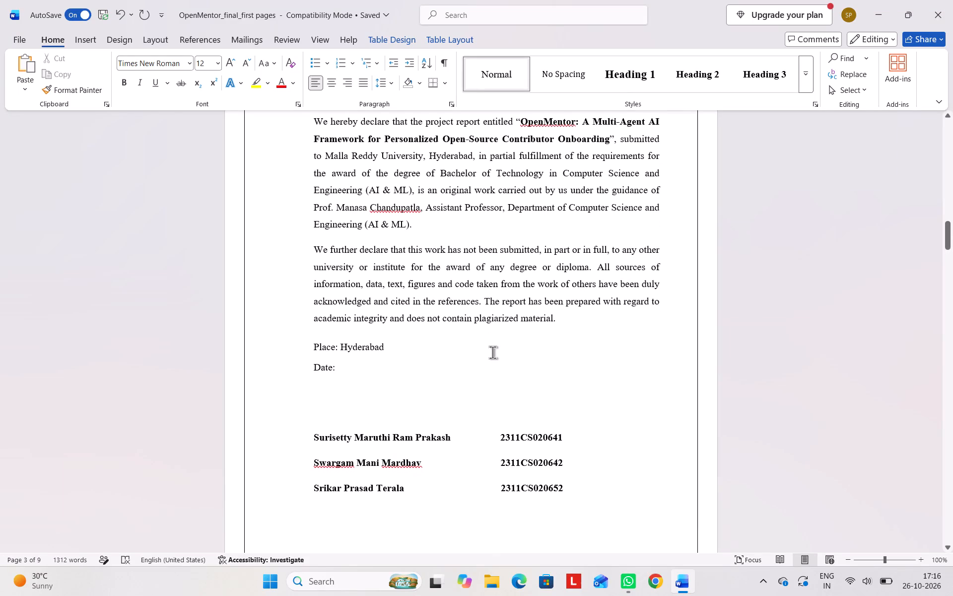
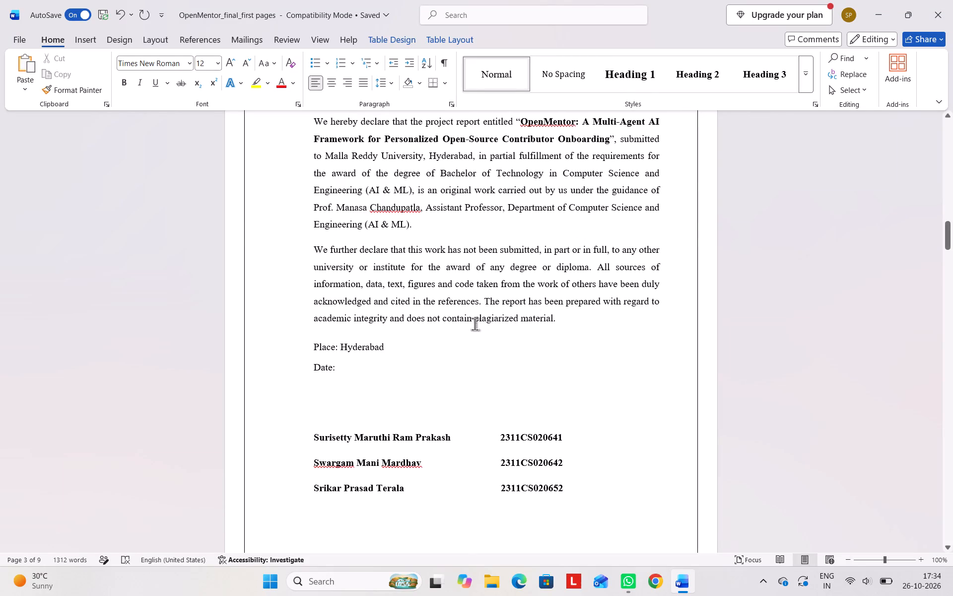
Review the report's title, certificate, declaration and acknowledgement pages for wording and layout errors.
scroll(475, 324, up, 5)
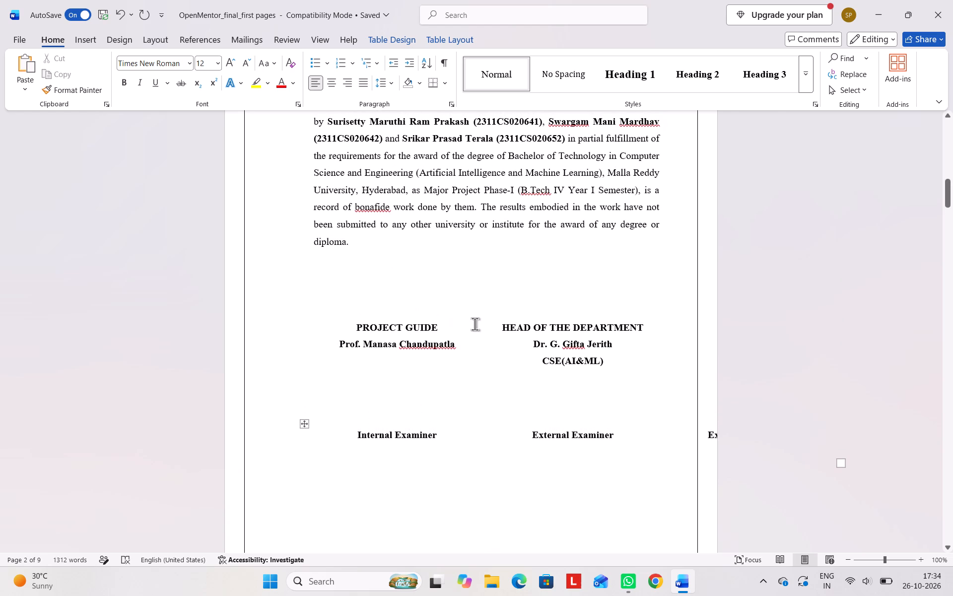
scroll(475, 324, up, 1)
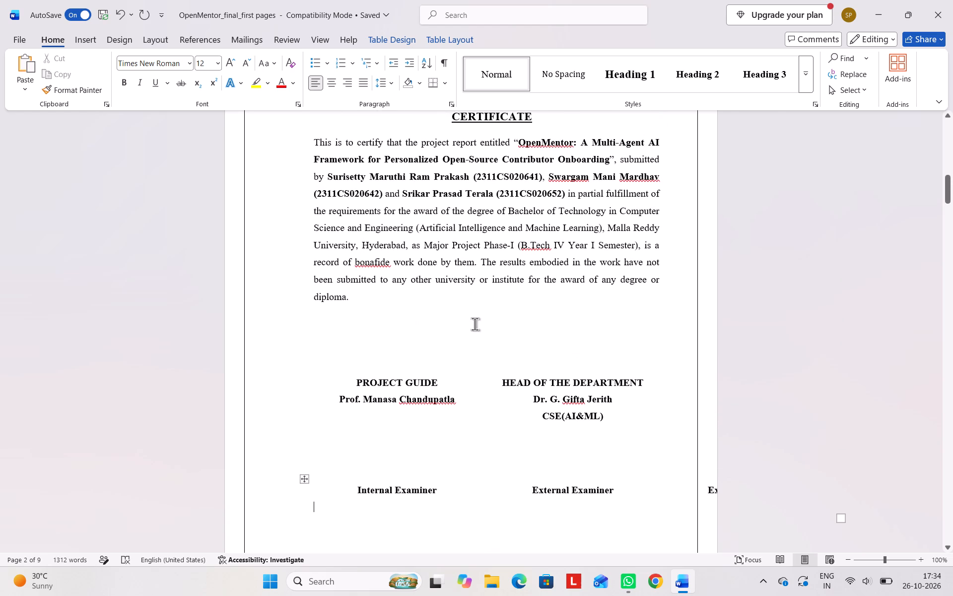
scroll(475, 324, up, 3)
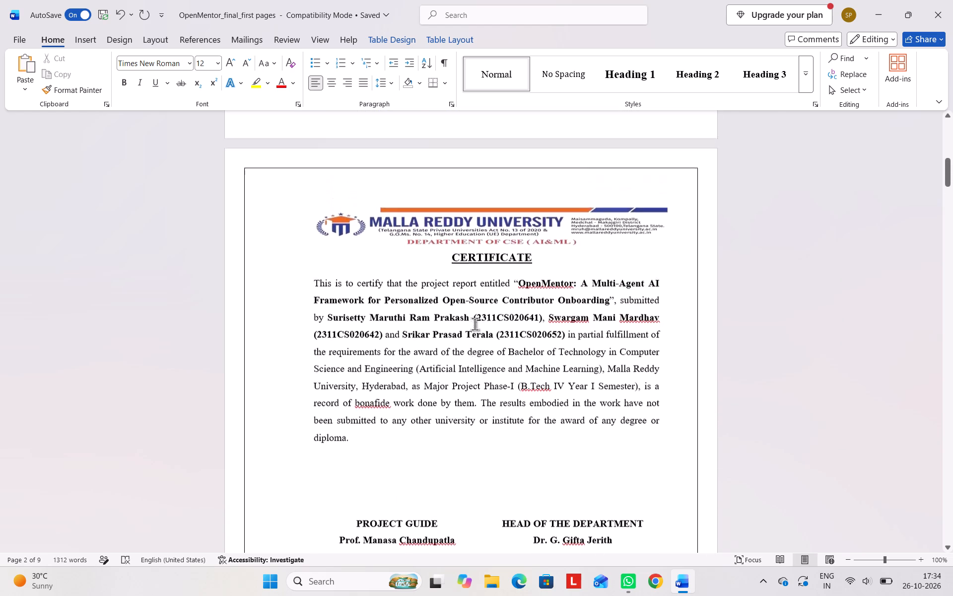
scroll(475, 324, up, 4)
scroll(475, 324, down, 5)
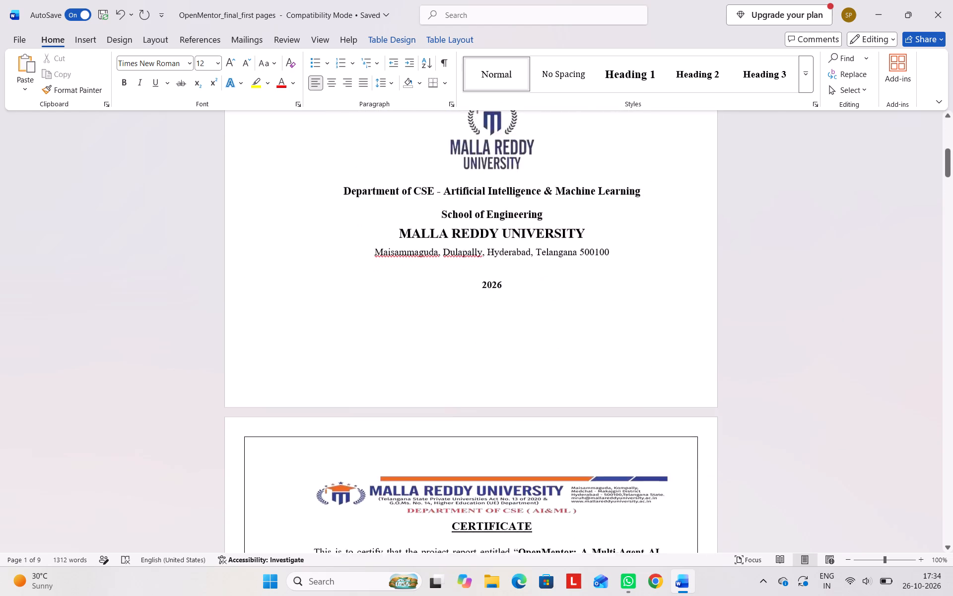
scroll(475, 324, down, 7)
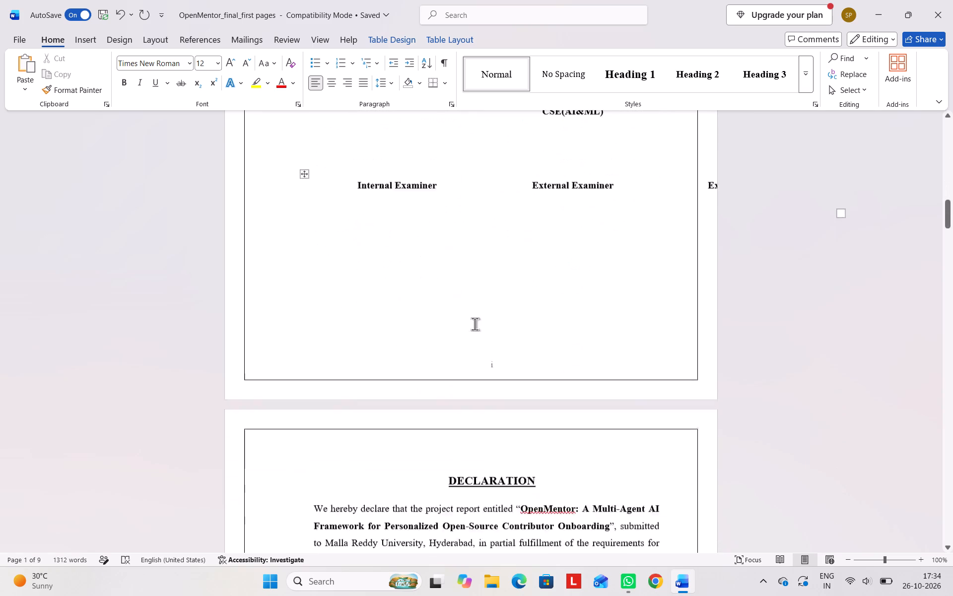
scroll(475, 324, down, 6)
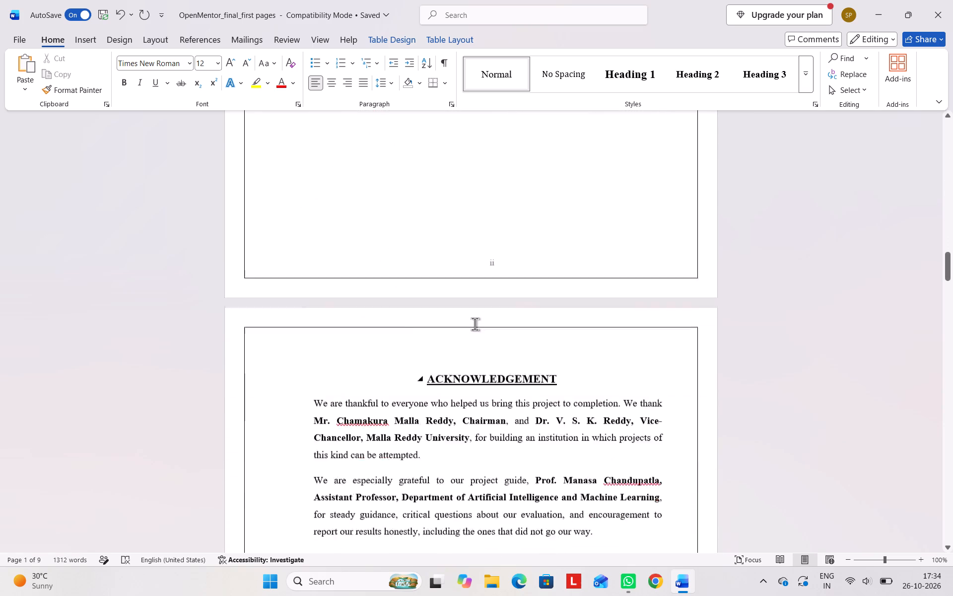
scroll(475, 324, down, 3)
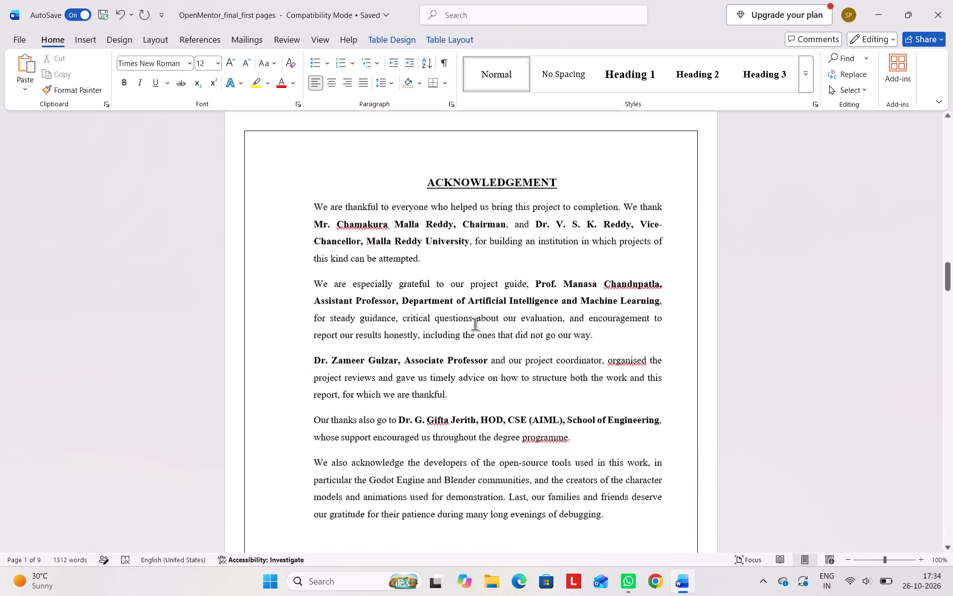
Delete the word "and" before "our project coordinator" in the acknowledgement's third paragraph and save the document.
scroll(475, 324, down, 1)
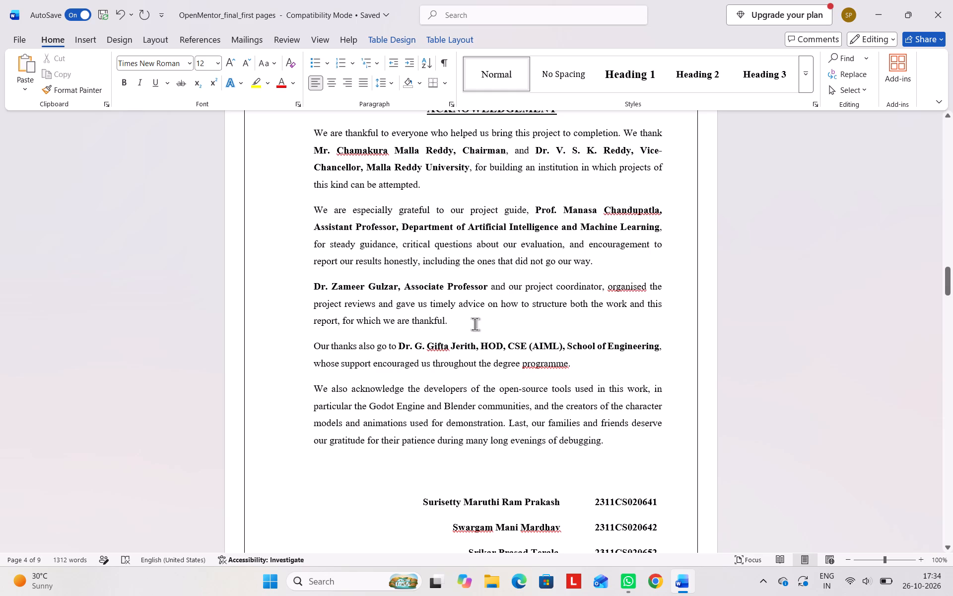
click(505, 285)
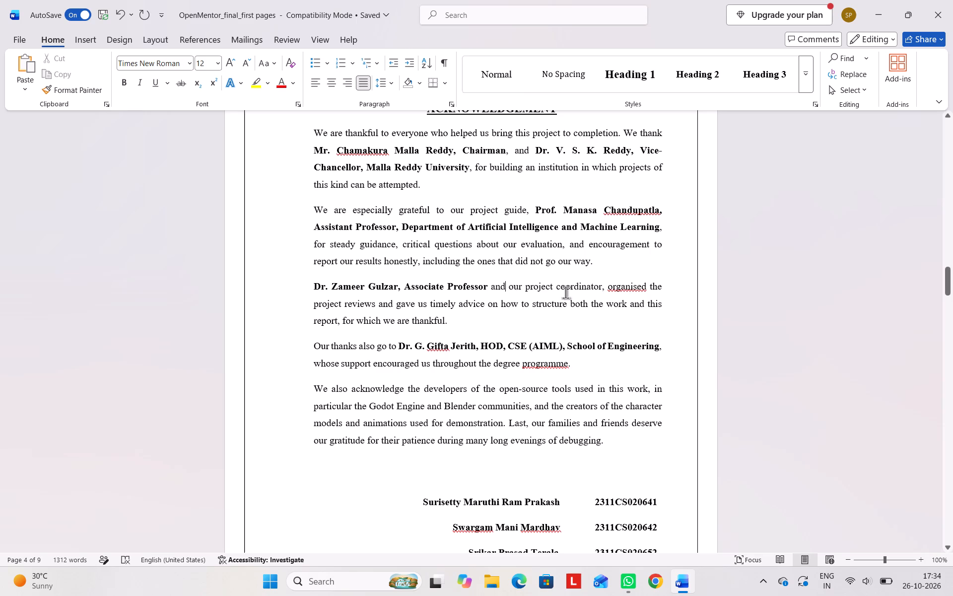
key(BackSpace)
key(BackSpace)
key(BackSpace)
key(BackSpace)
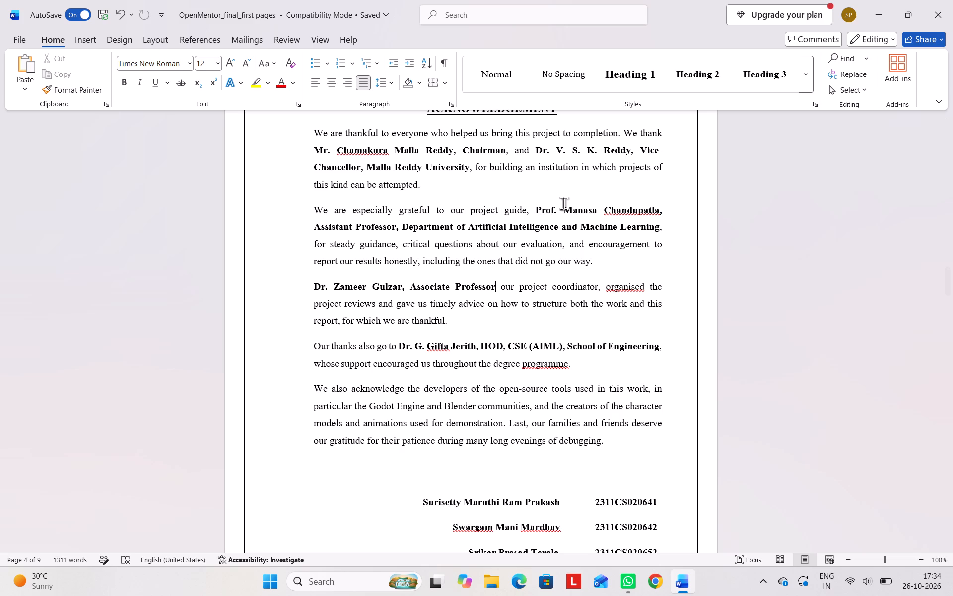
key(ctrl+s)
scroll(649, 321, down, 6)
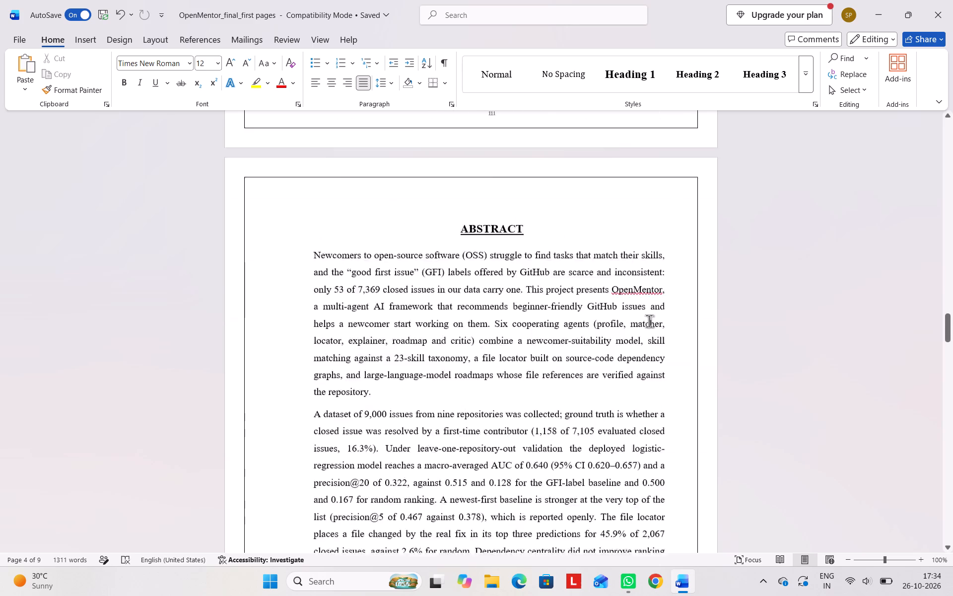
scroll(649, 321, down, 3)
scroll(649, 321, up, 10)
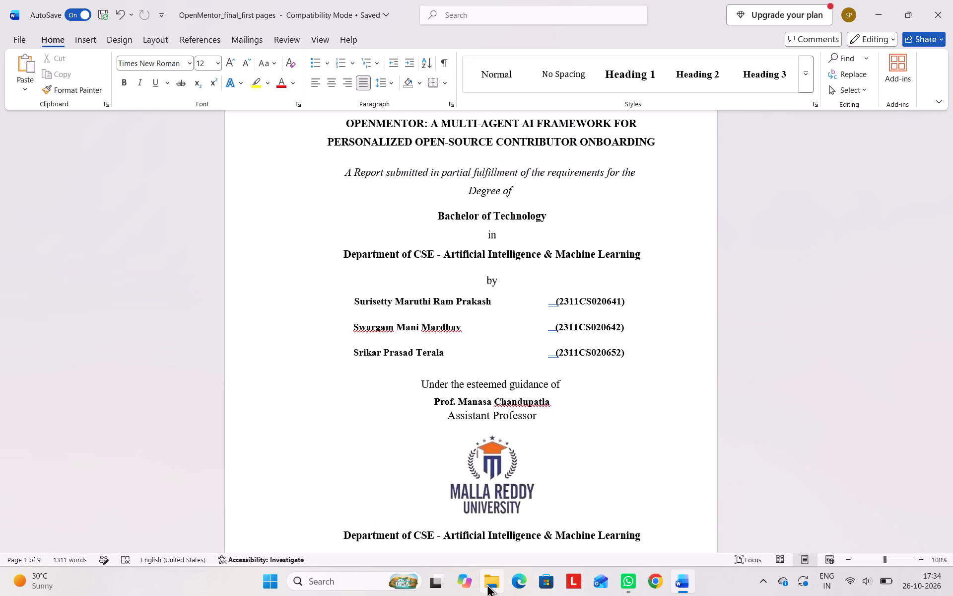
Switch to Chrome with an existing profile, go to YouTube and open the Short "When China Gave India A Reality Check".
click(649, 585)
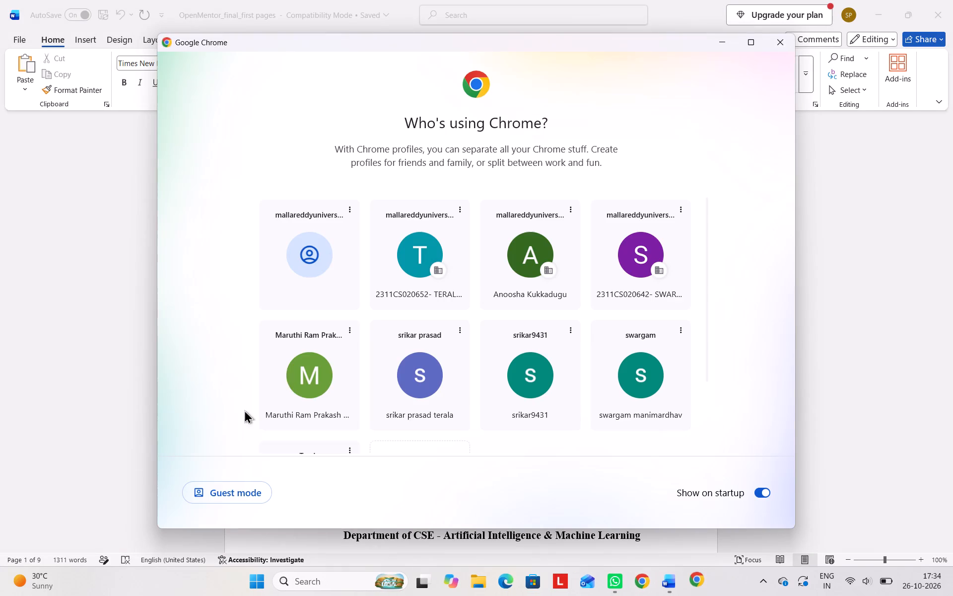
scroll(405, 361, down, 6)
click(312, 393)
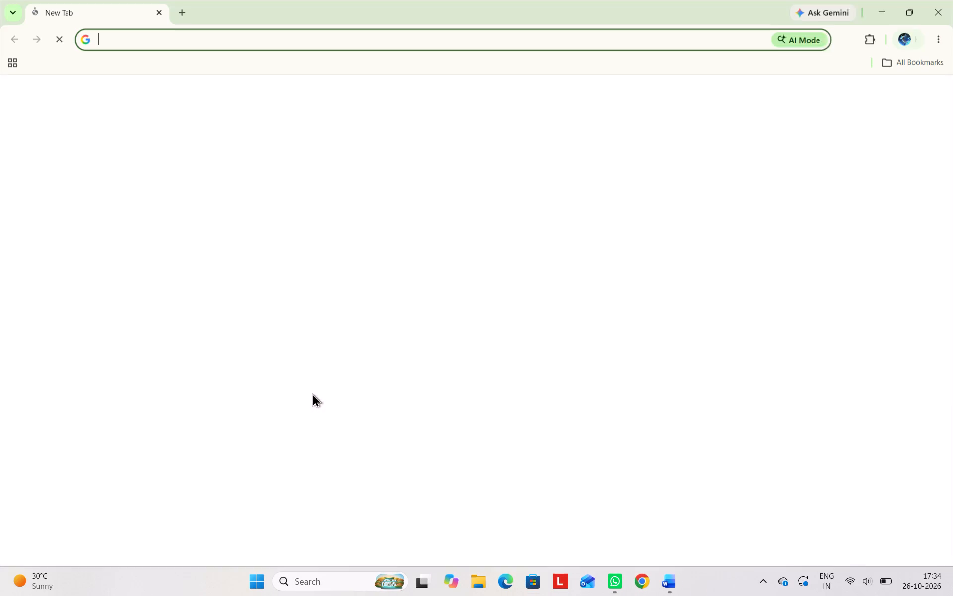
click(266, 373)
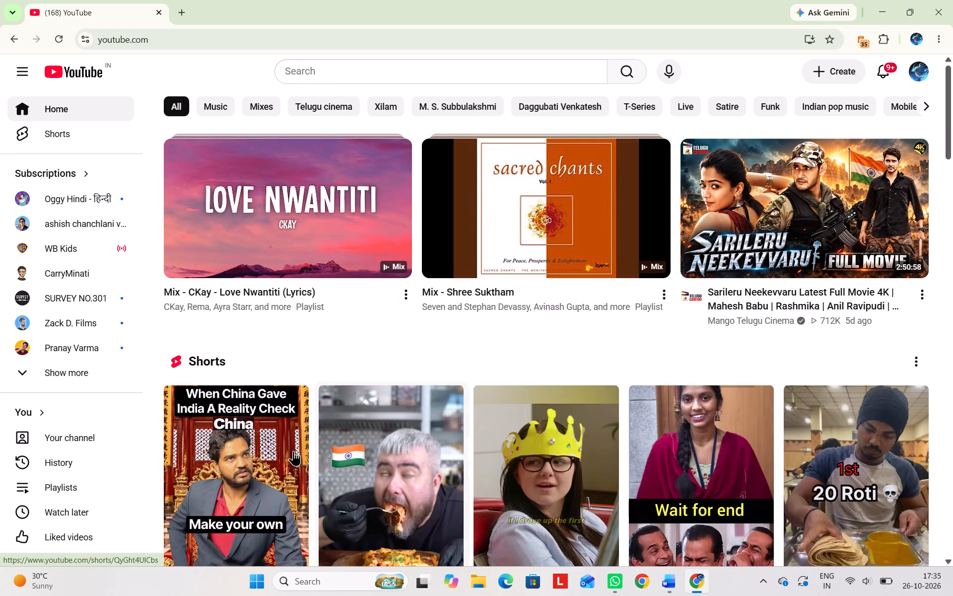
click(221, 459)
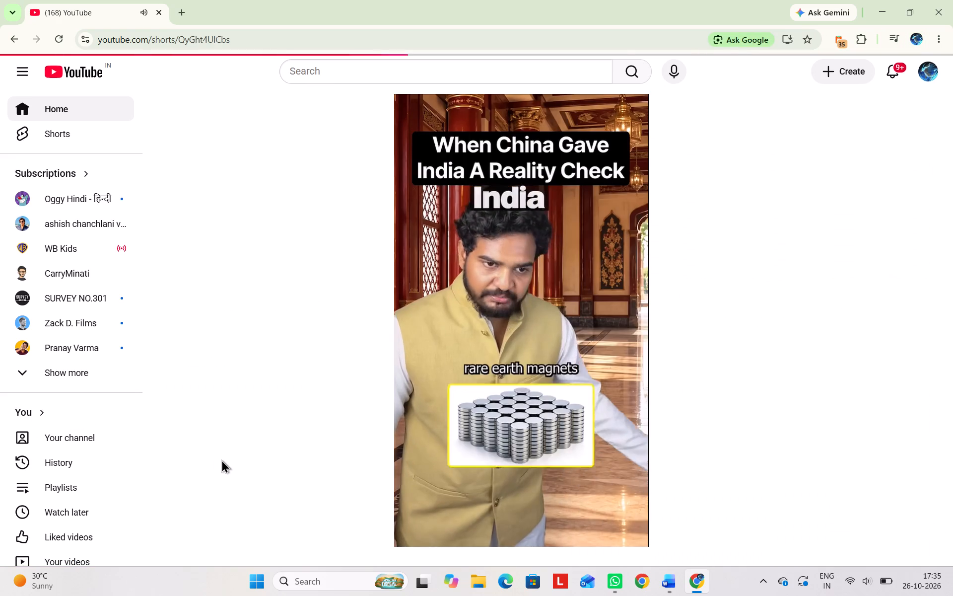
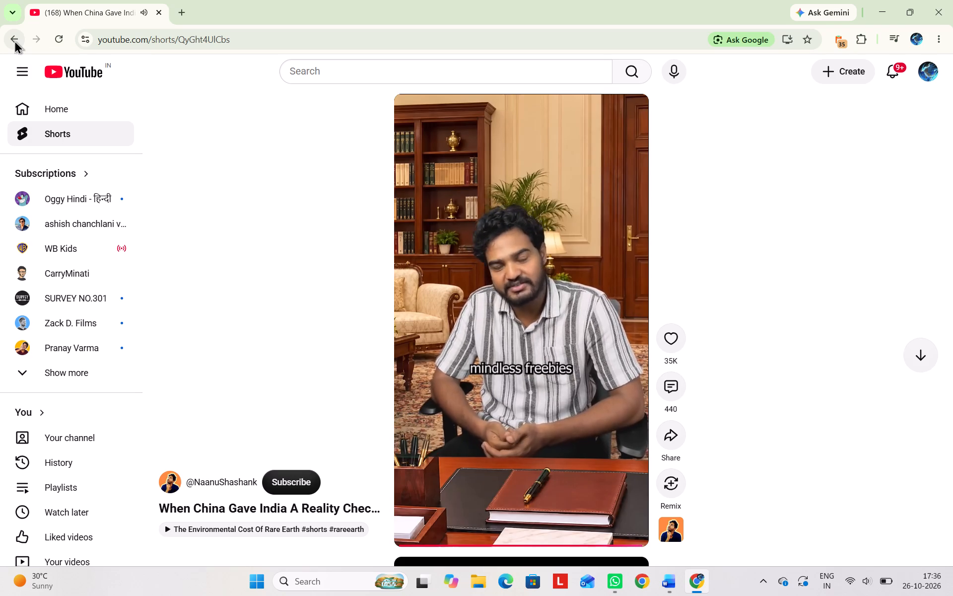
Play the Shree Suktham mix from the YouTube home page, skip its ad and return to Word.
click(14, 40)
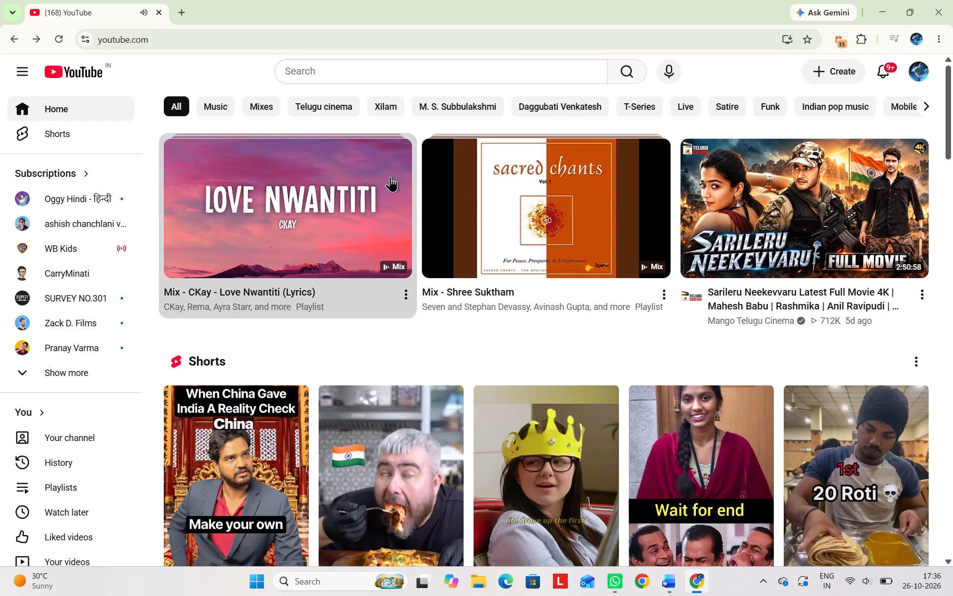
click(551, 210)
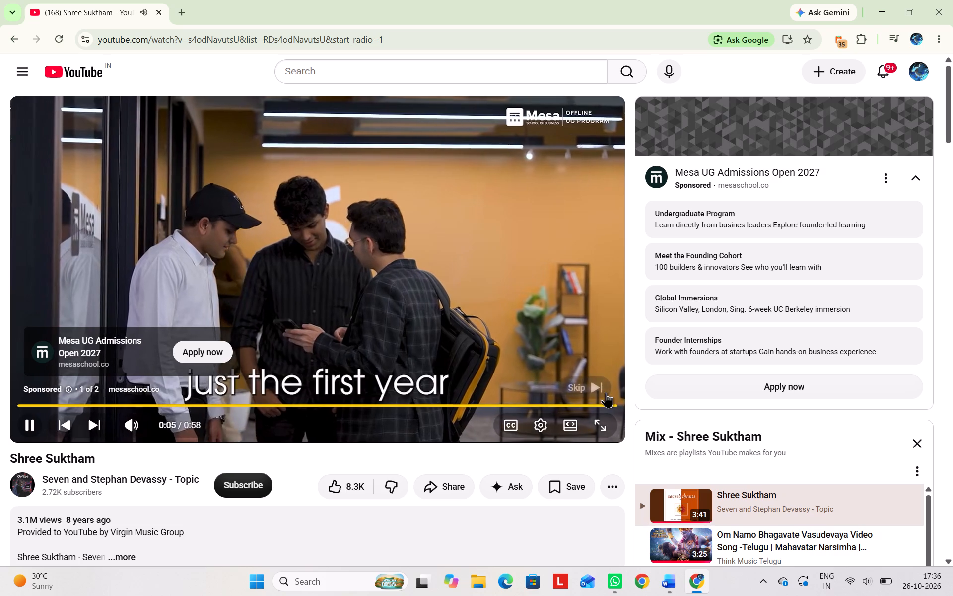
click(606, 392)
click(888, 7)
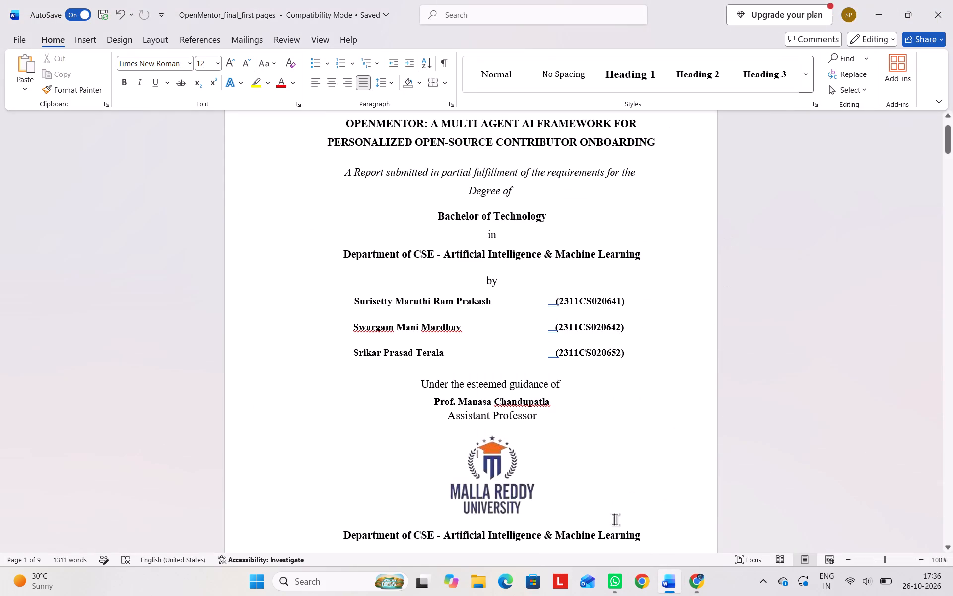
Open the OpenMentor_final_641 document from the openmentor documentations folder on the Desktop.
click(478, 584)
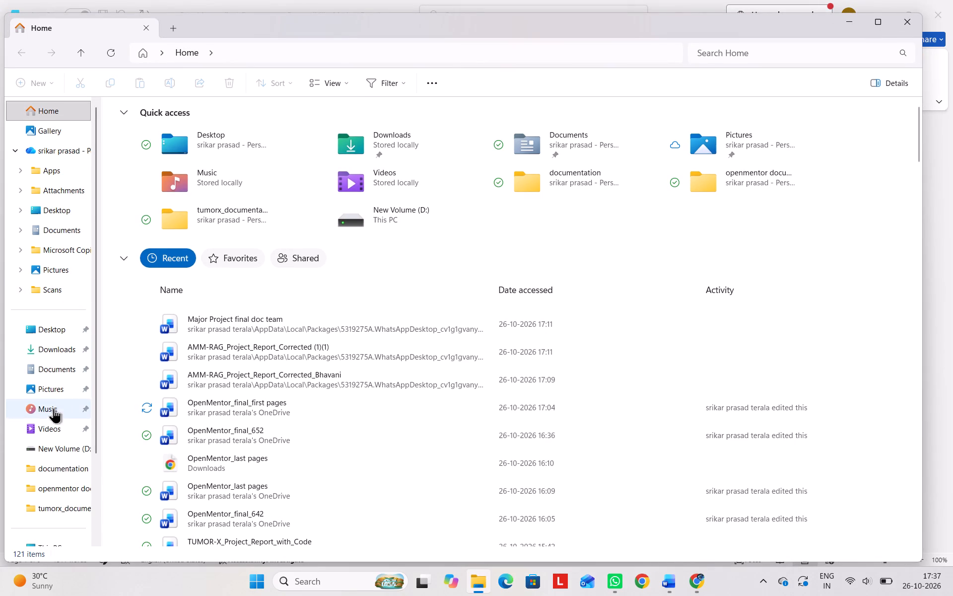
click(55, 206)
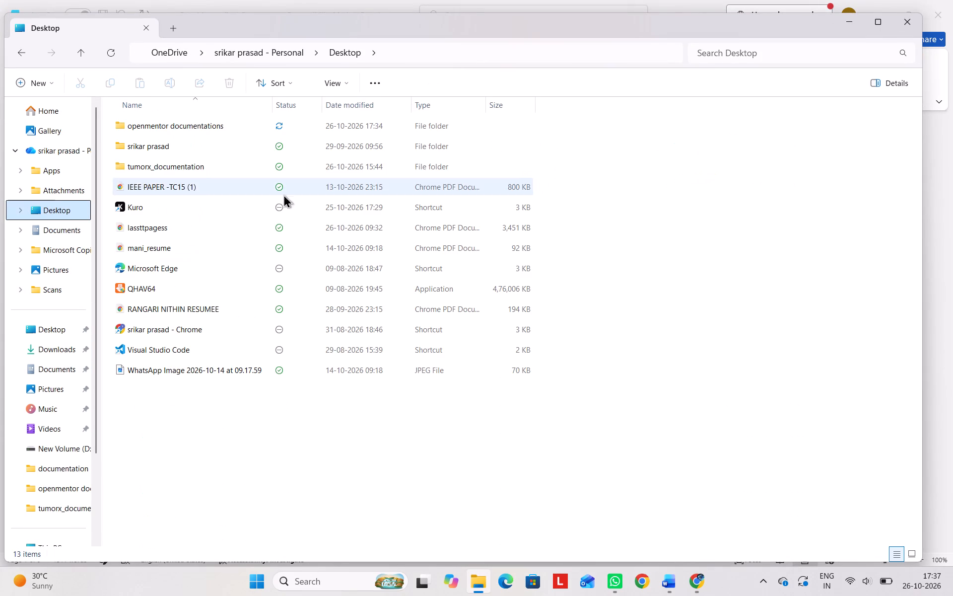
double_click(214, 119)
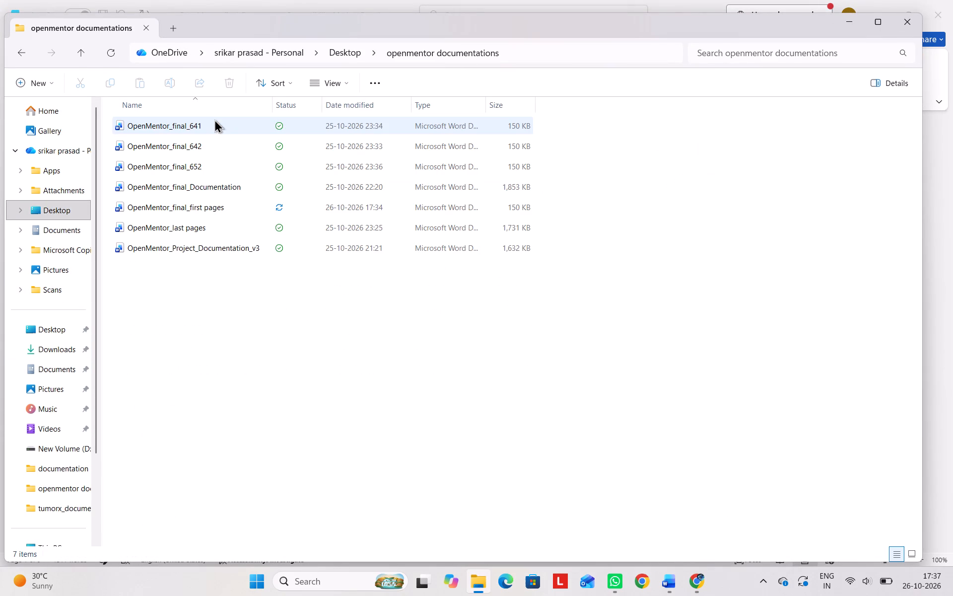
double_click(201, 125)
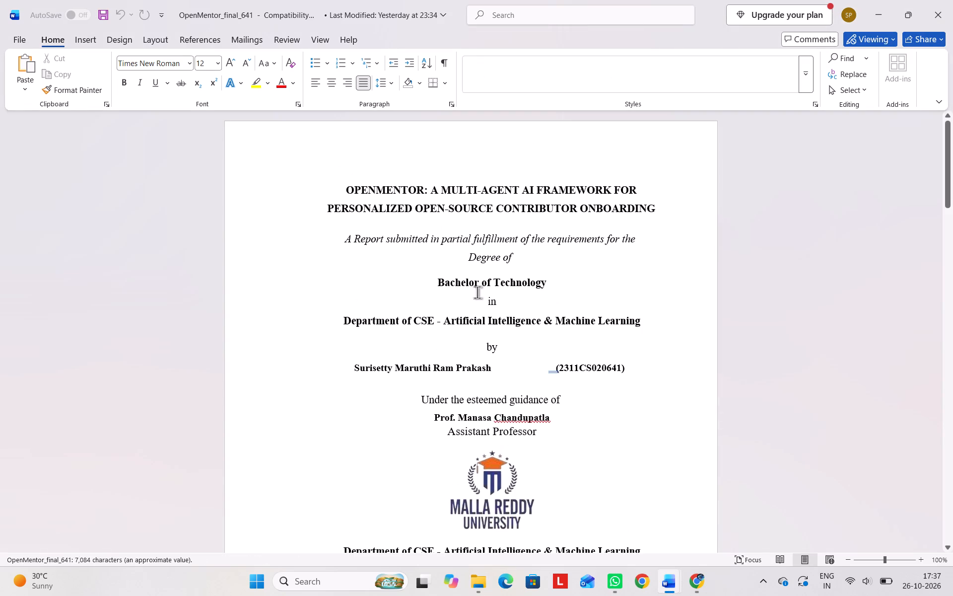
Copy the HEAD OF THE DEPARTMENT signature block from the first pages document's certificate over the DEAN-CSE(AI&ML) block in OpenMentor_final_641.
scroll(542, 344, down, 1)
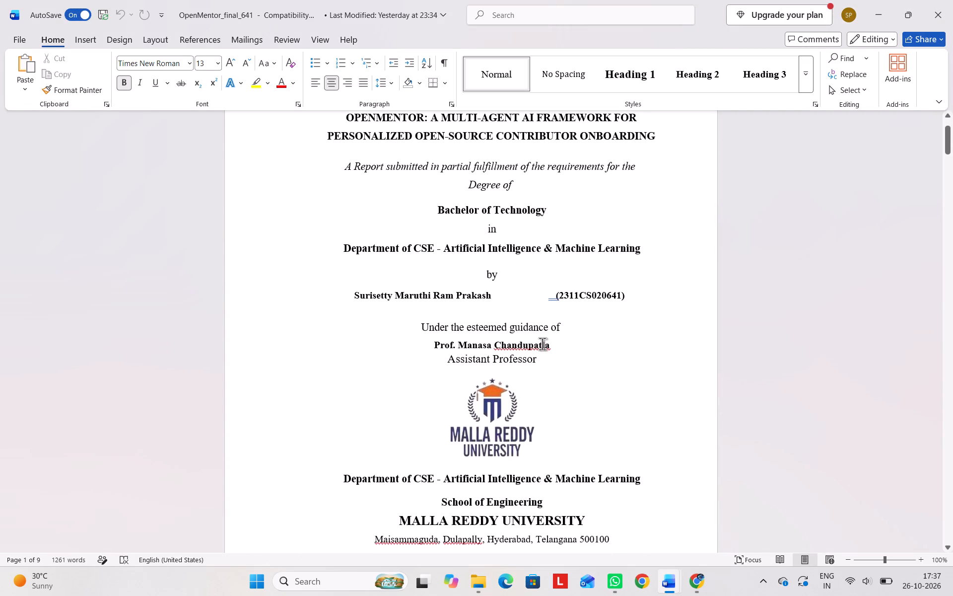
scroll(542, 344, down, 1)
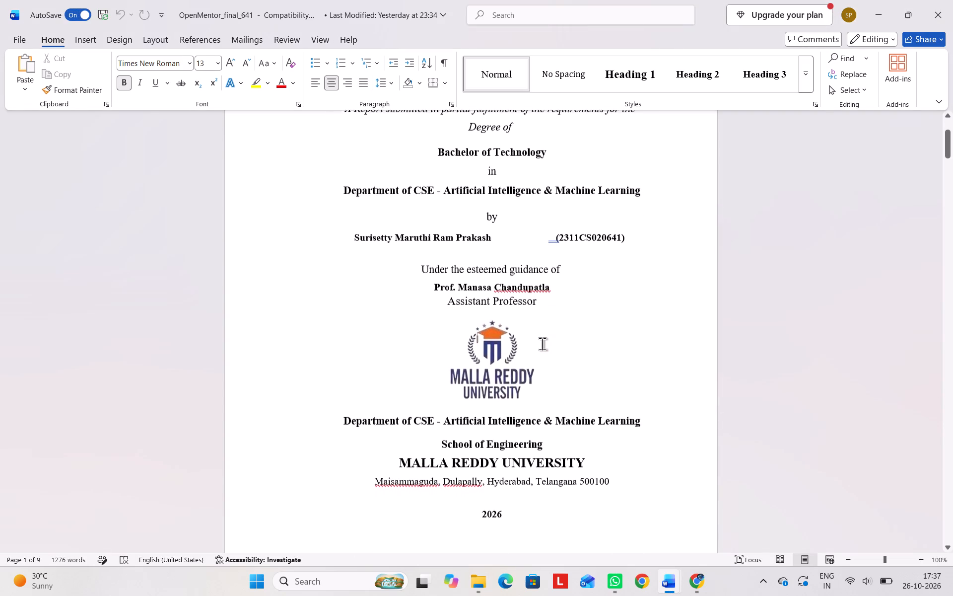
scroll(542, 344, down, 3)
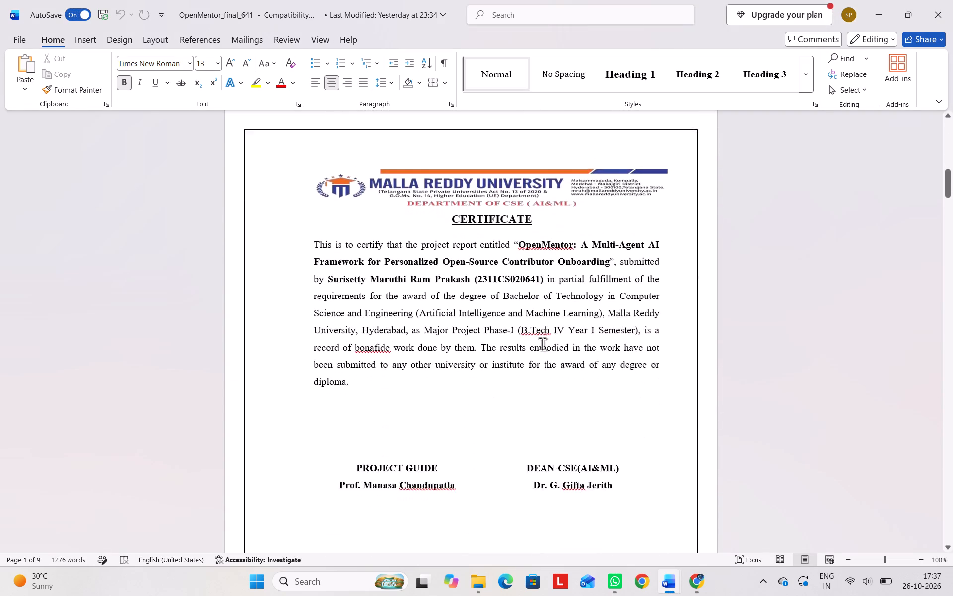
scroll(542, 344, down, 2)
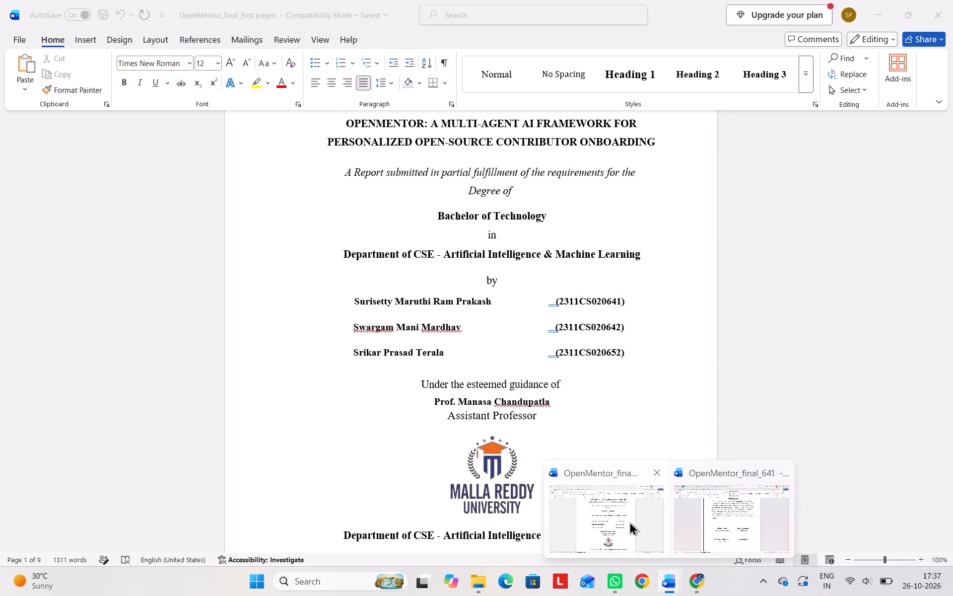
click(629, 521)
scroll(516, 448, down, 5)
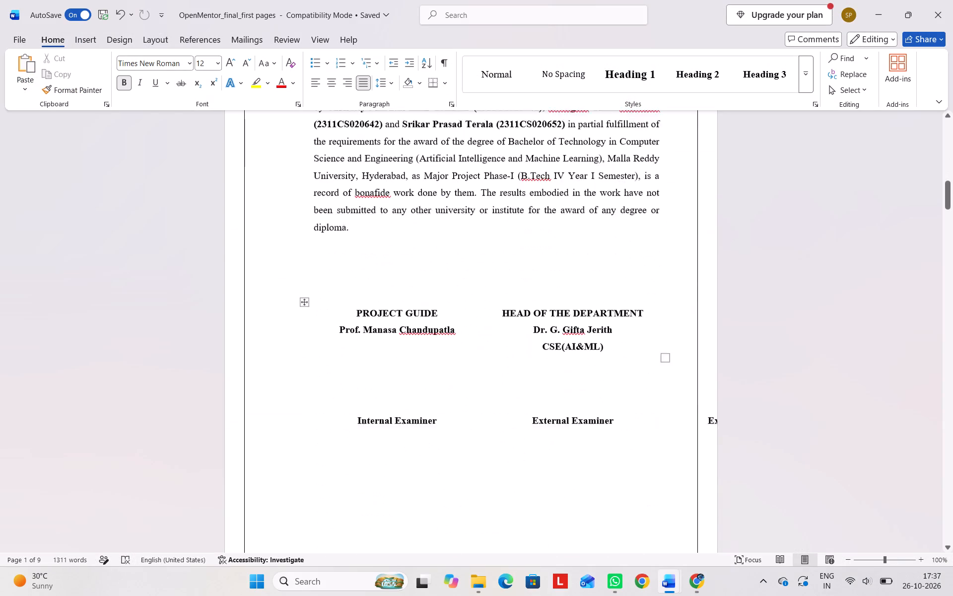
scroll(516, 448, down, 3)
drag(501, 242, 583, 270)
key(ctrl+c)
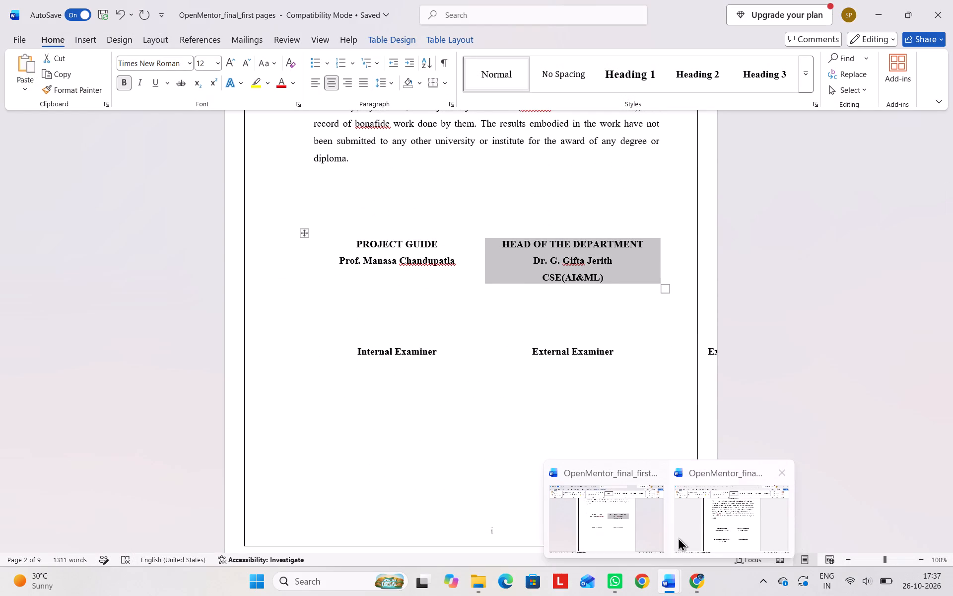
click(701, 517)
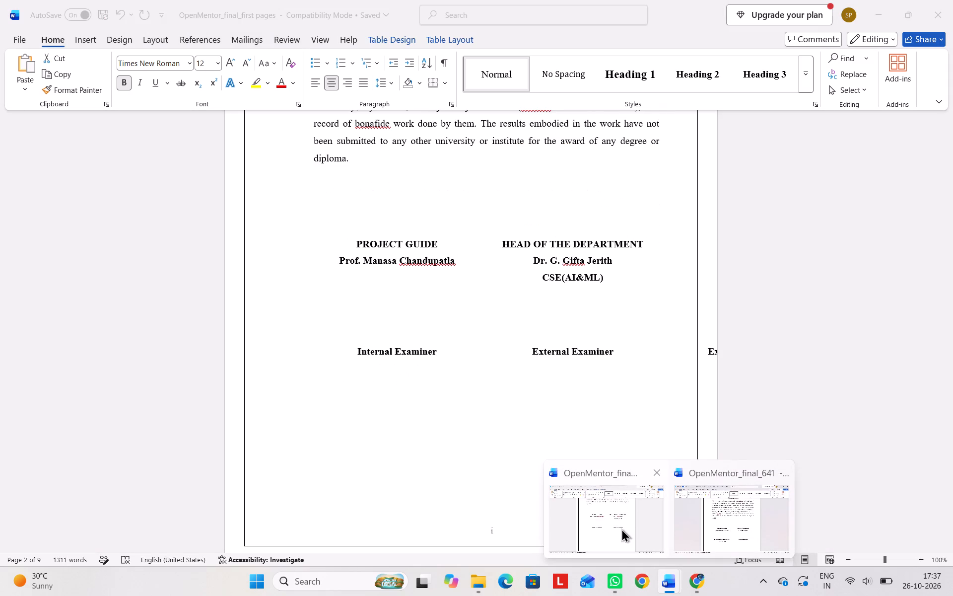
click(700, 521)
drag(525, 357, 607, 372)
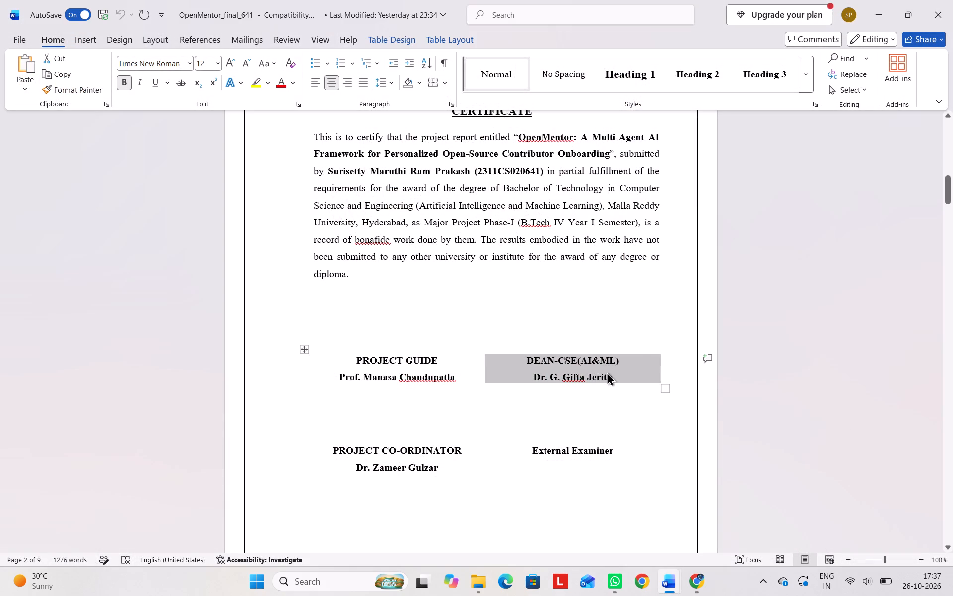
key(ctrl+v)
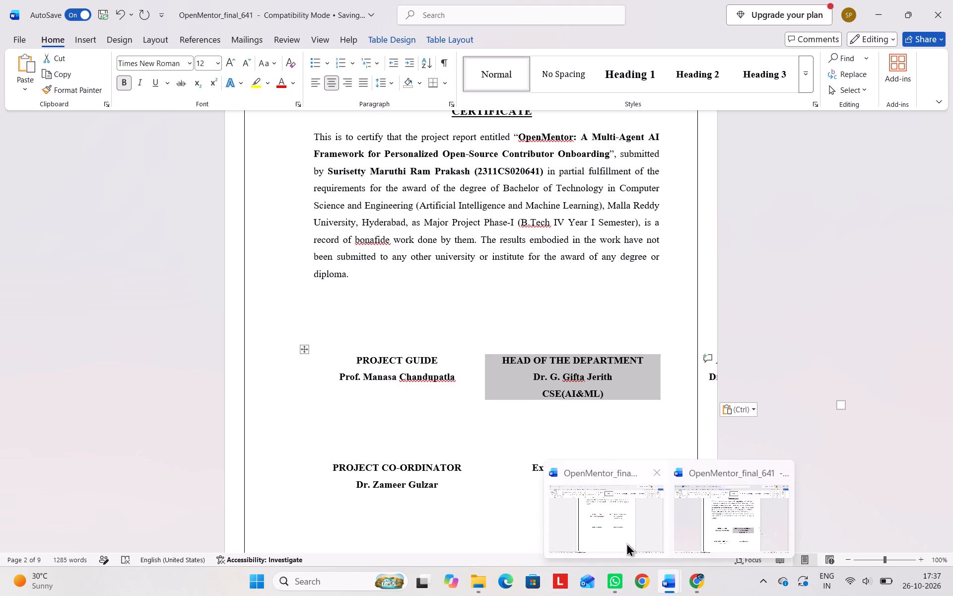
click(725, 528)
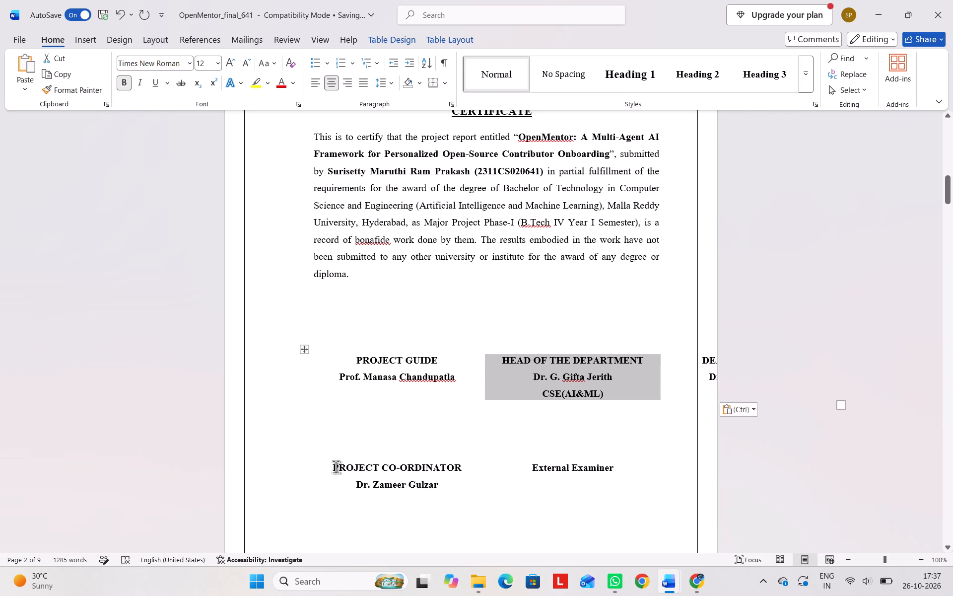
Copy "External Examiner" over the PROJECT CO-ORDINATOR signature block on the certificate page.
drag(532, 467, 532, 467)
drag(532, 467, 610, 467)
key(ctrl+c)
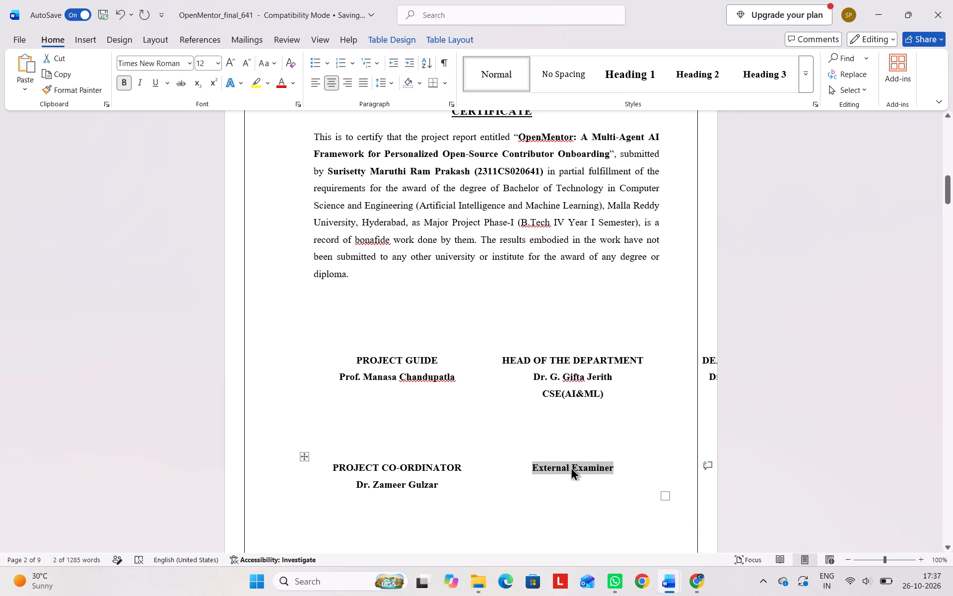
drag(334, 466, 417, 482)
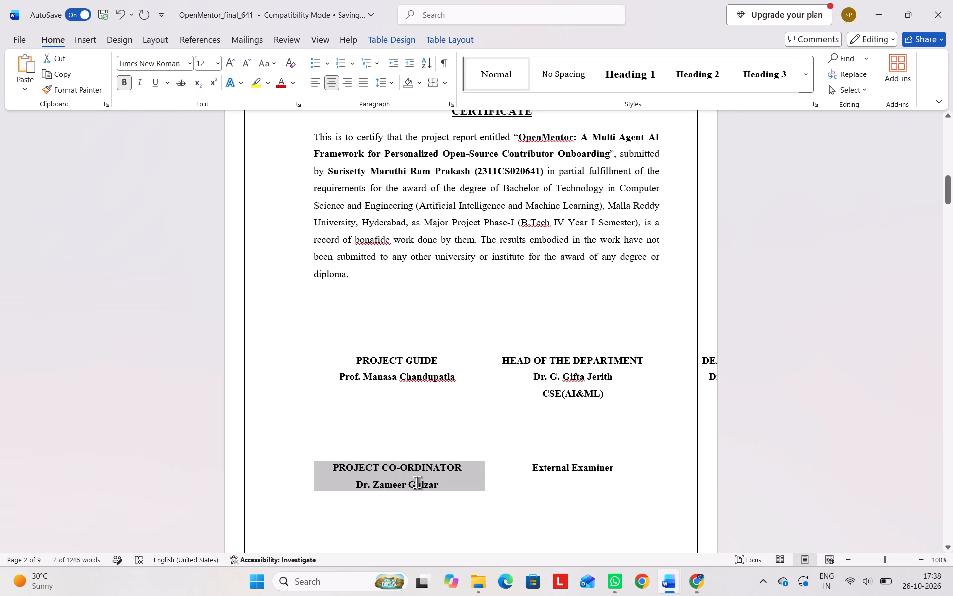
drag(417, 482, 418, 482)
key(ctrl+v)
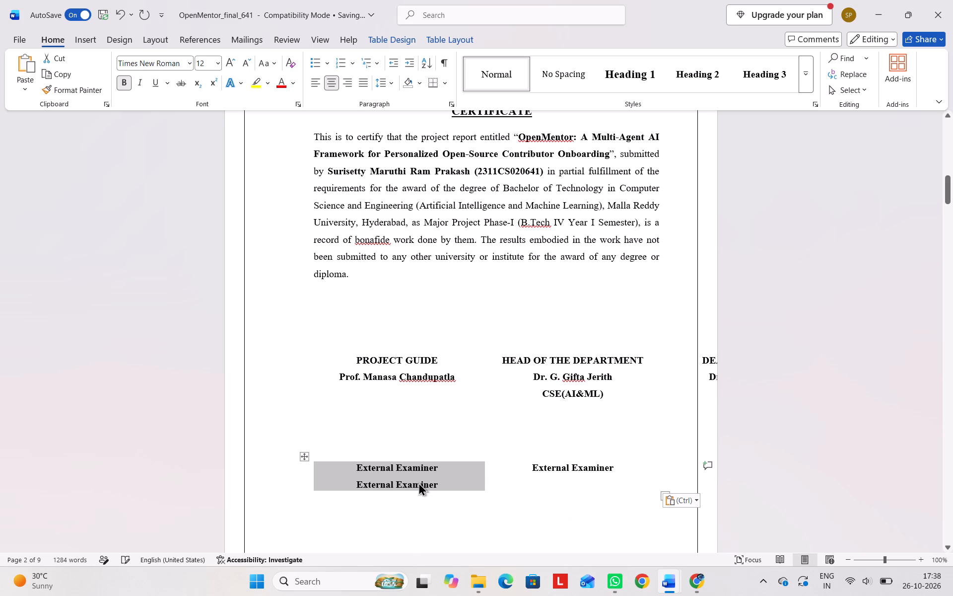
Delete the duplicate second "External Examiner" line in the former project co-ordinator cell.
click(448, 483)
key(BackSpace)
key(BackSpace)
key(BackSpace)
key(BackSpace)
key(BackSpace)
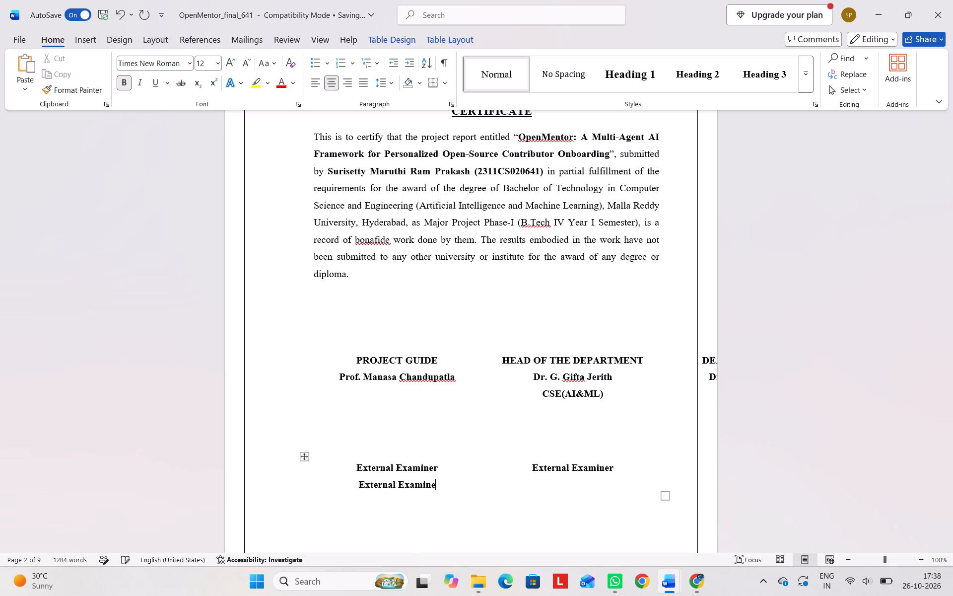
key(BackSpace)
key(BackSpace)
key(BackSpace)
key(BackSpace)
key(BackSpace)
key(BackSpace)
key(BackSpace)
key(BackSpace)
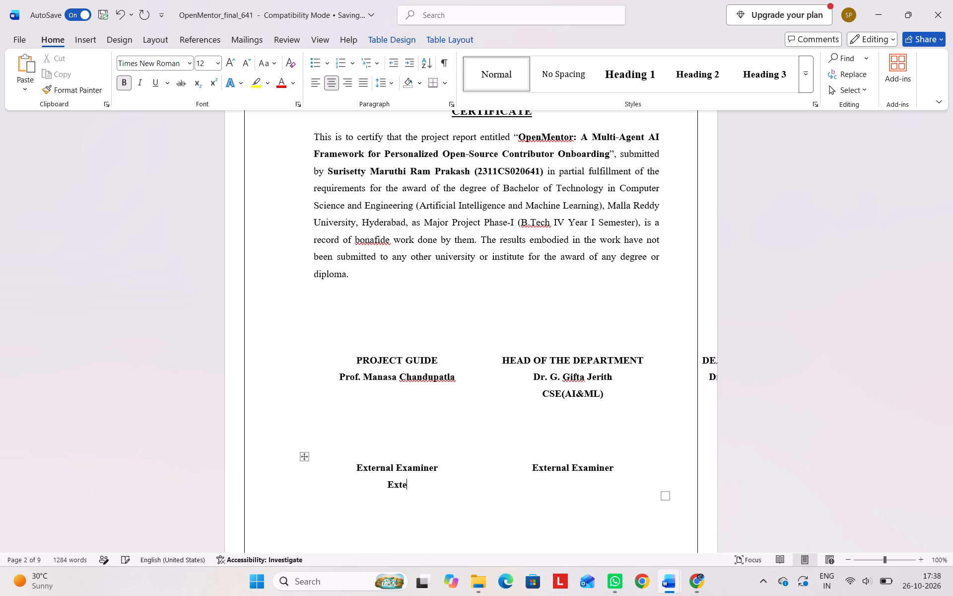
key(BackSpace)
key(BackSpace)
key(BackSpace)
key(BackSpace)
Change "External Examiner" under the project guide block to "Internal Examiner".
key(Up)
key(Left)
key(Left)
key(Left)
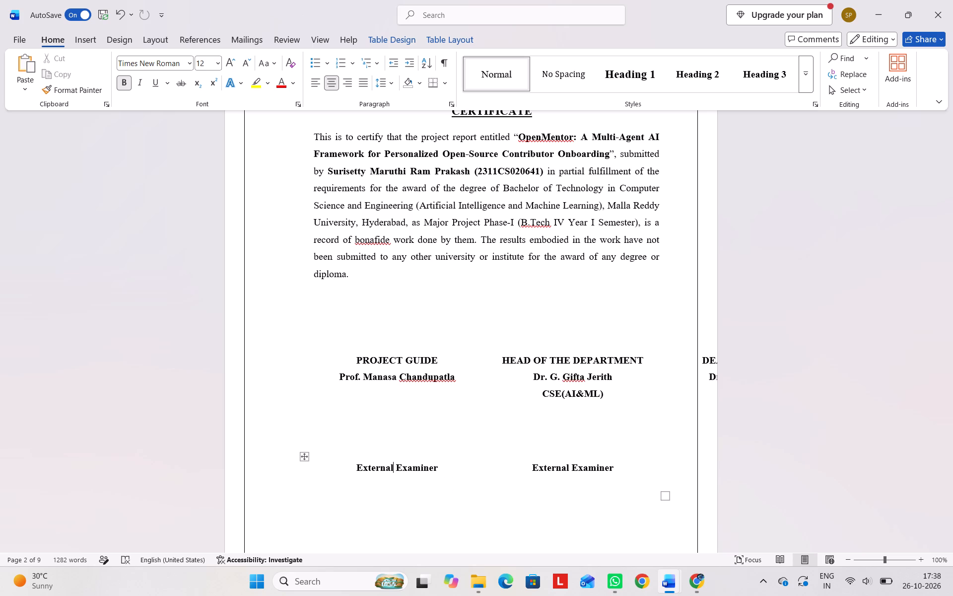
key(Left)
key(Left)
key(Left)
key(Left)
key(BackSpace)
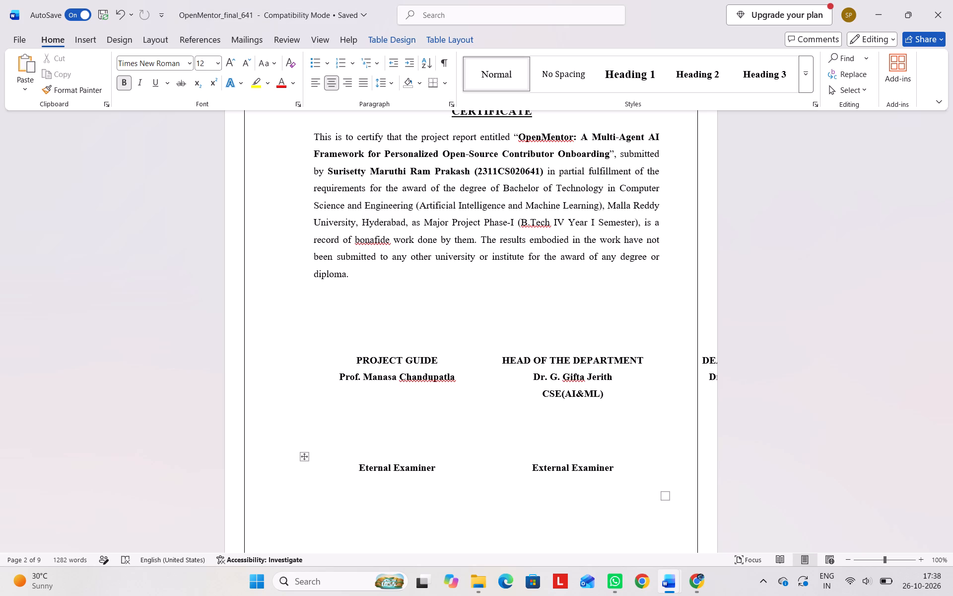
key(BackSpace)
key(i)
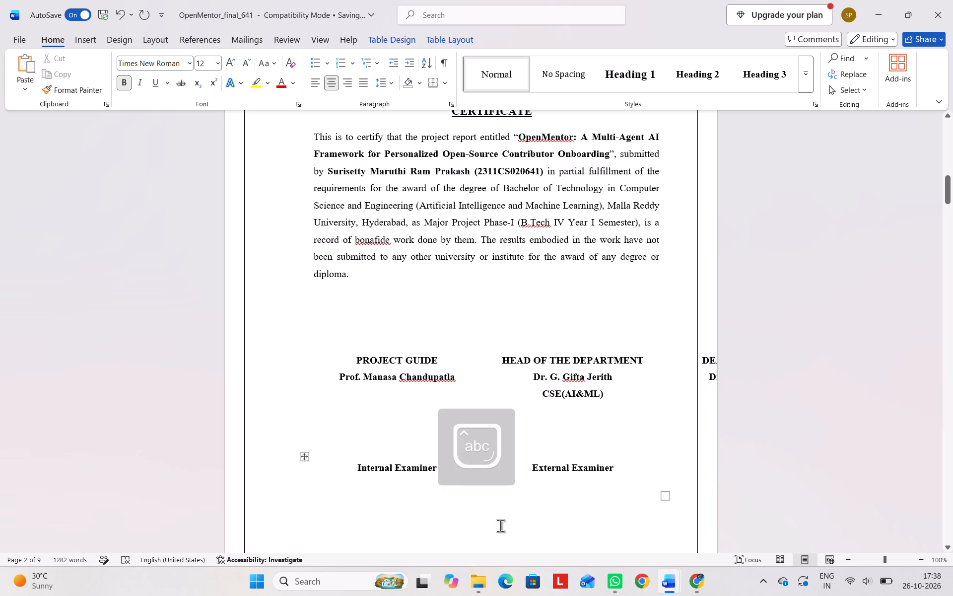
click(500, 525)
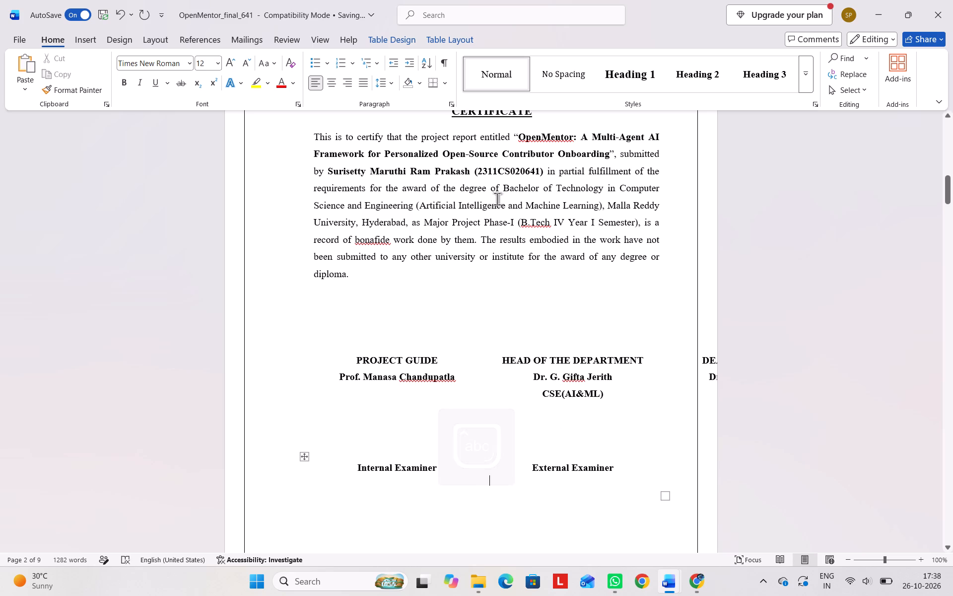
Make the project guide's name, title and department bold at the end of the DECLARATION's first paragraph in OpenMentor_final_641.
scroll(540, 378, down, 1)
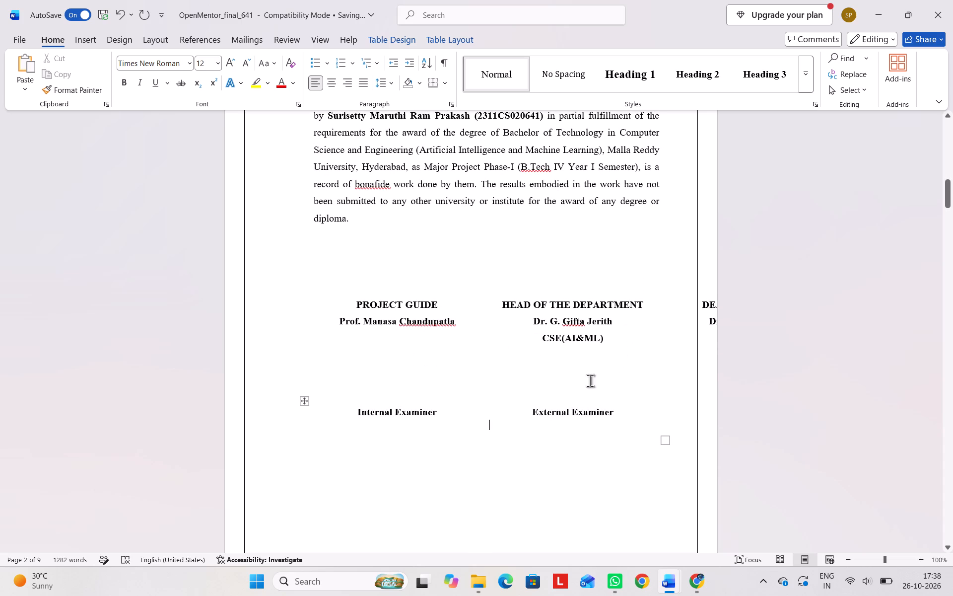
scroll(515, 396, down, 4)
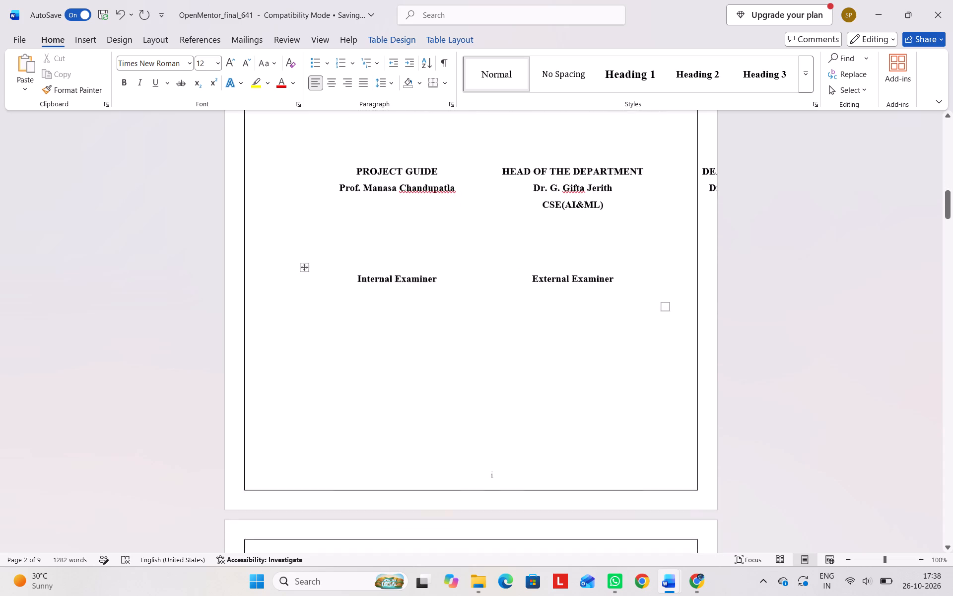
scroll(515, 396, down, 4)
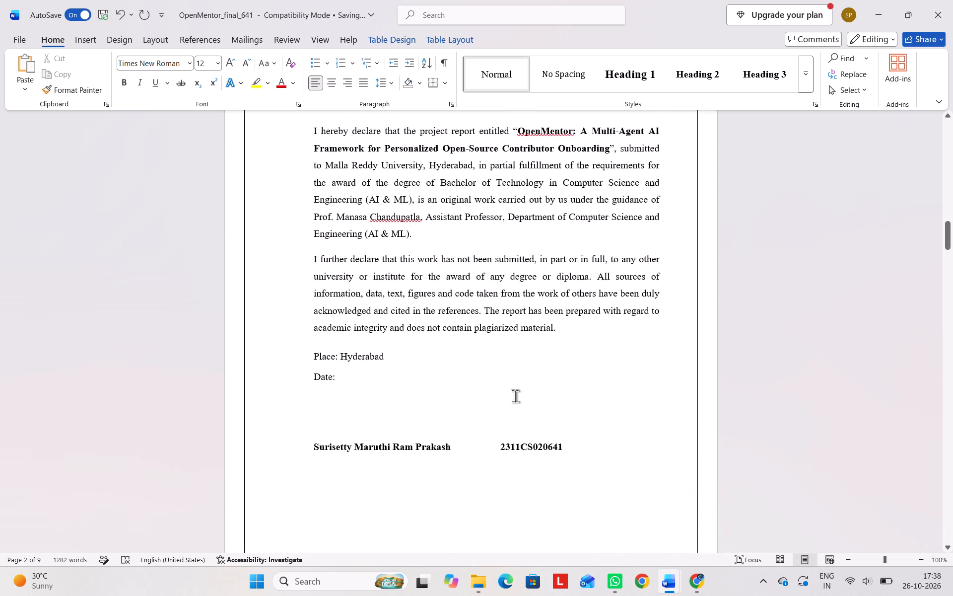
scroll(515, 396, up, 1)
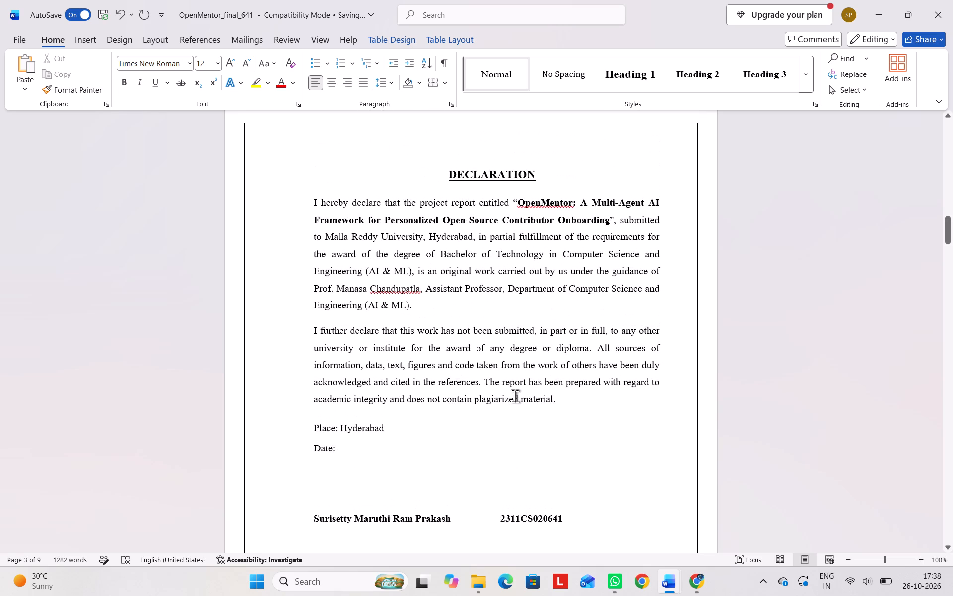
scroll(515, 396, down, 1)
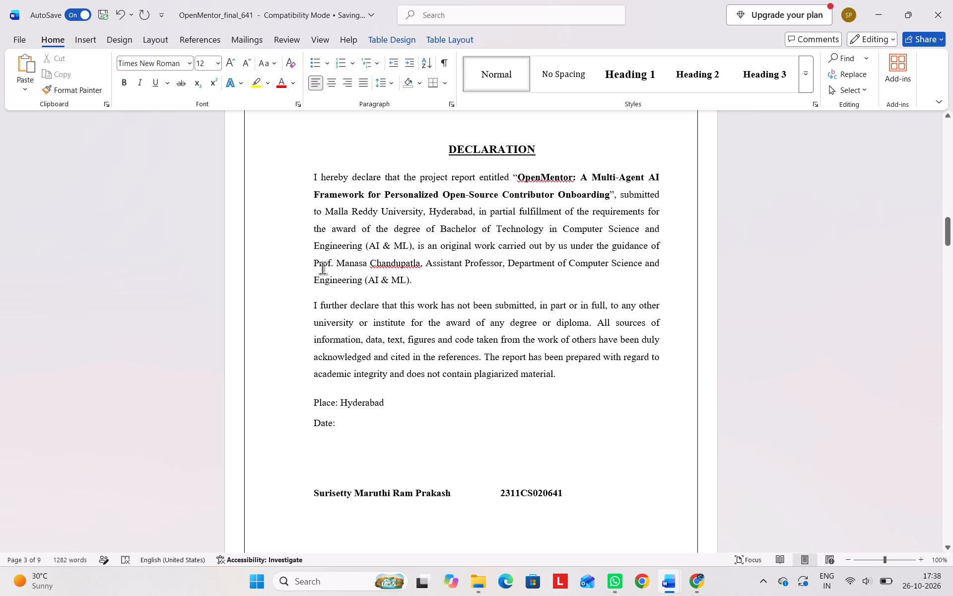
drag(312, 263, 352, 269)
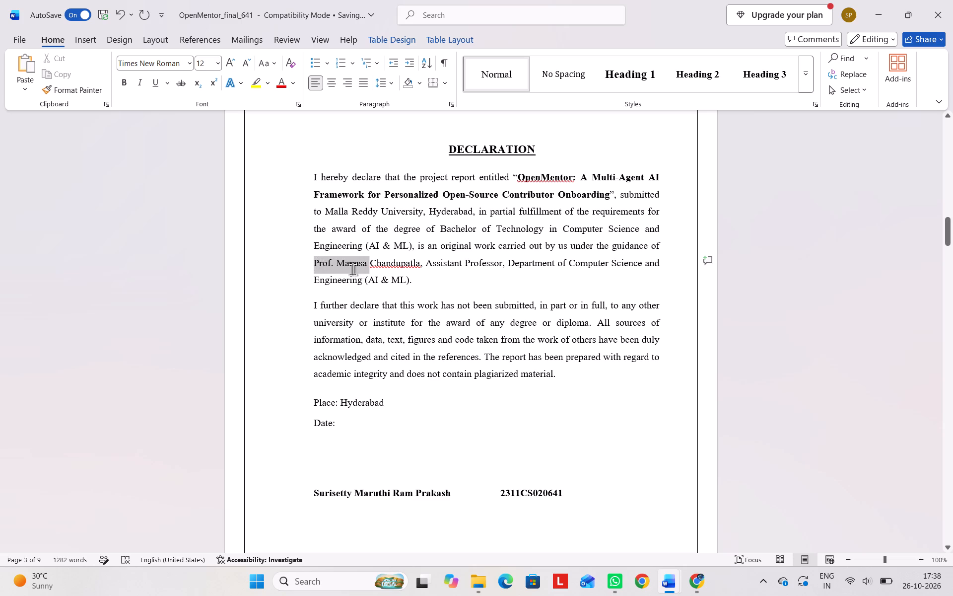
drag(352, 269, 411, 281)
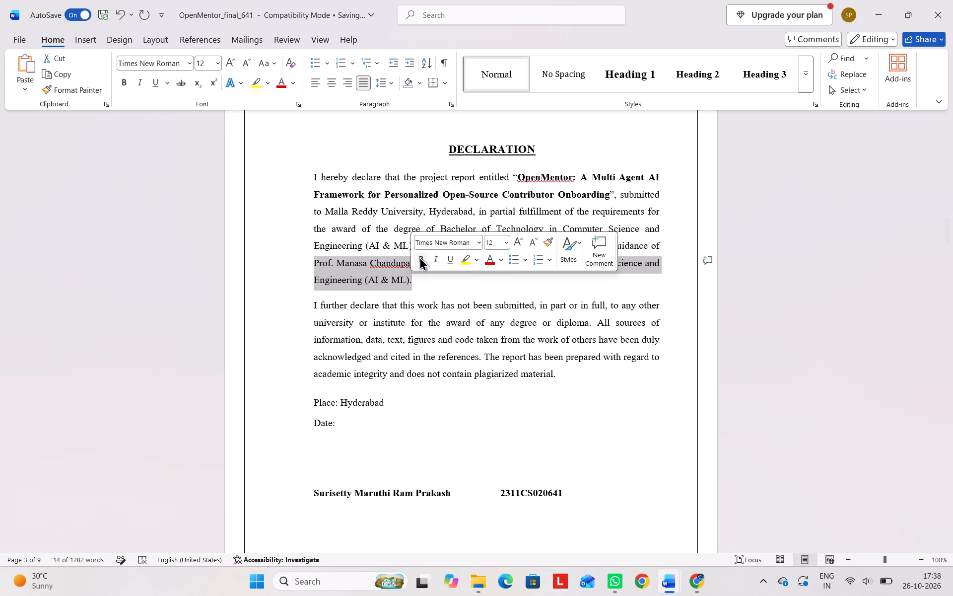
click(419, 257)
click(505, 287)
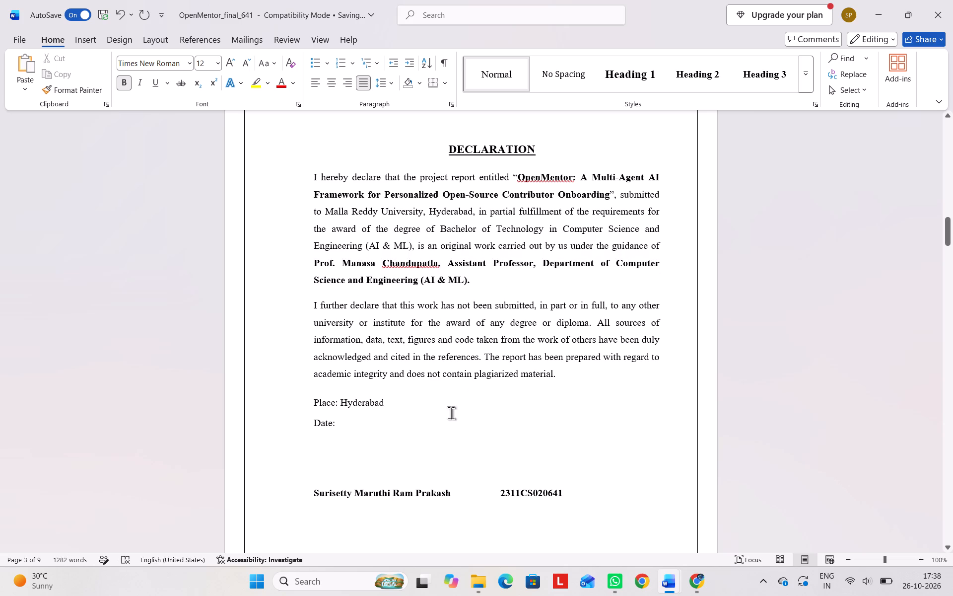
Switch to OpenMentor_final_first pages and make the project guide's name, title and department bold in its DECLARATION's first paragraph.
scroll(554, 482, up, 3)
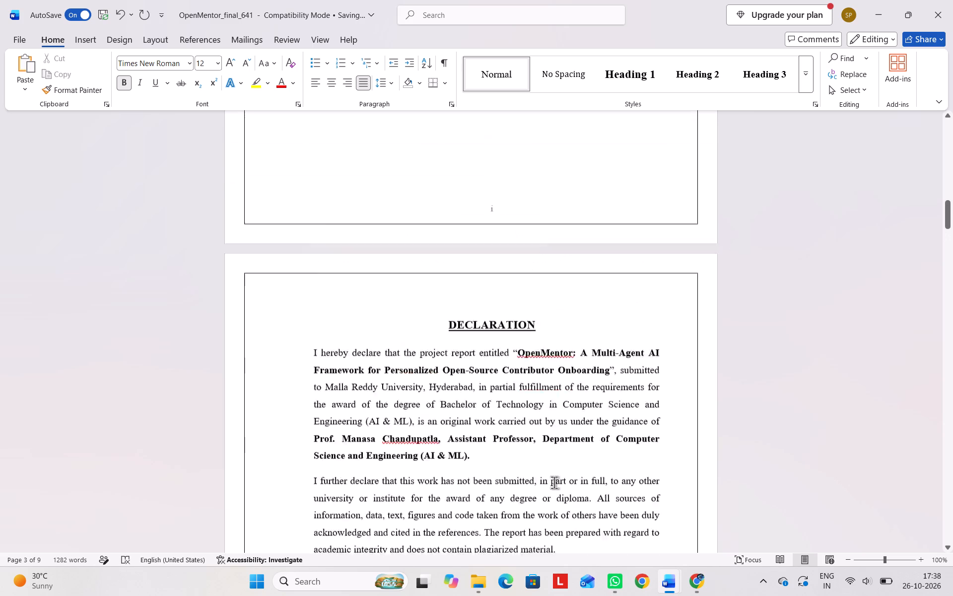
scroll(554, 482, up, 5)
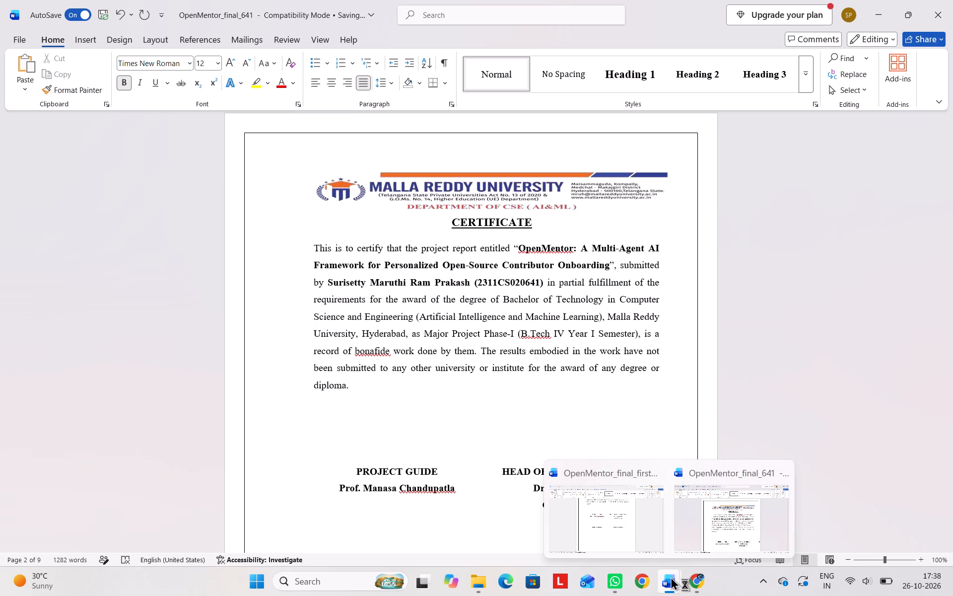
click(623, 531)
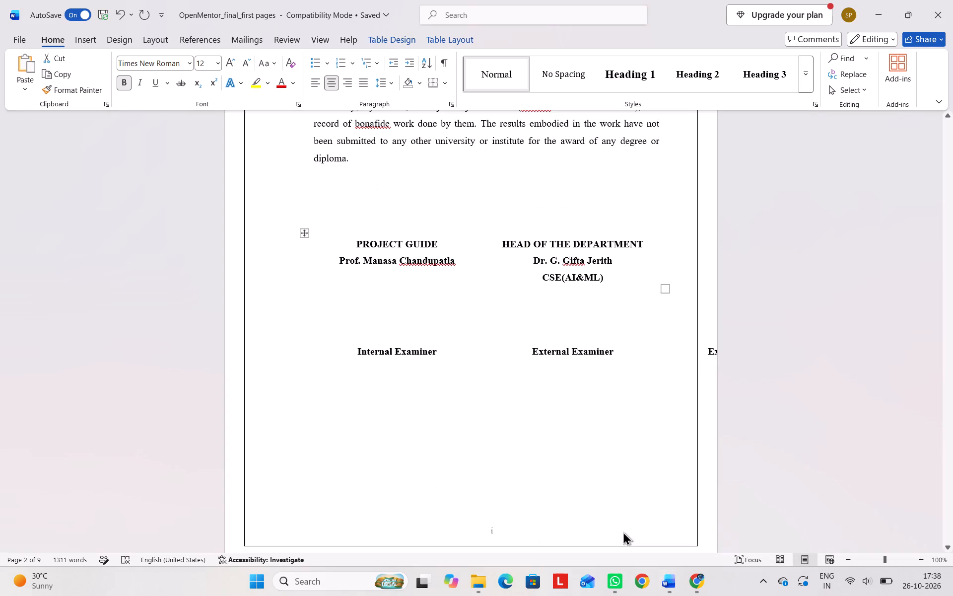
scroll(518, 474, down, 4)
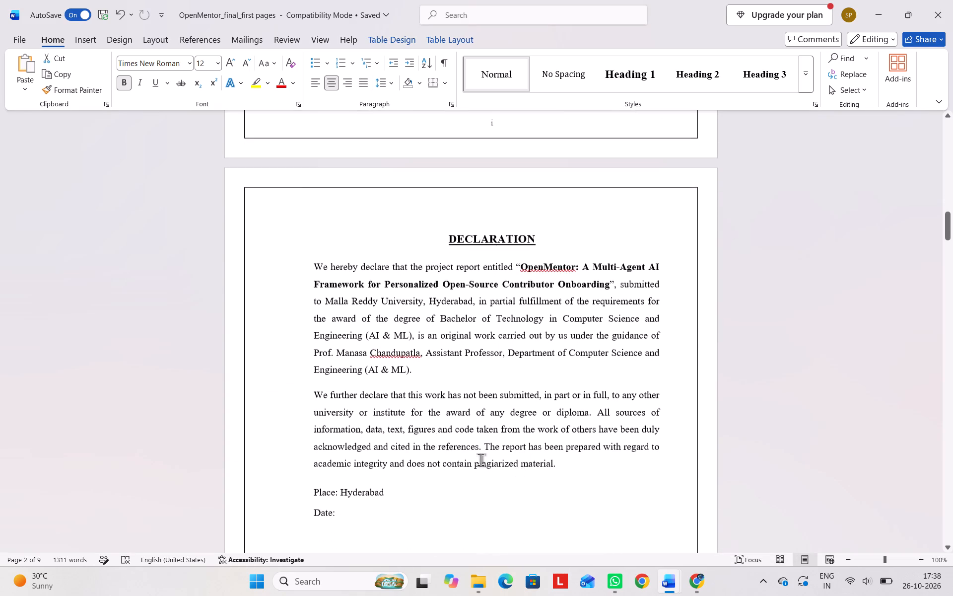
drag(312, 350, 414, 371)
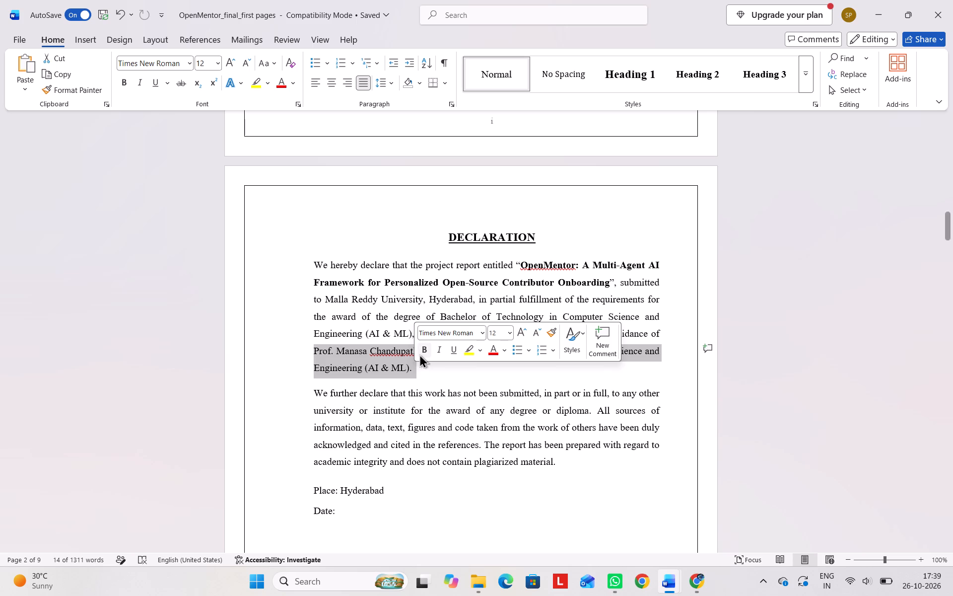
click(419, 353)
click(505, 531)
scroll(505, 531, down, 3)
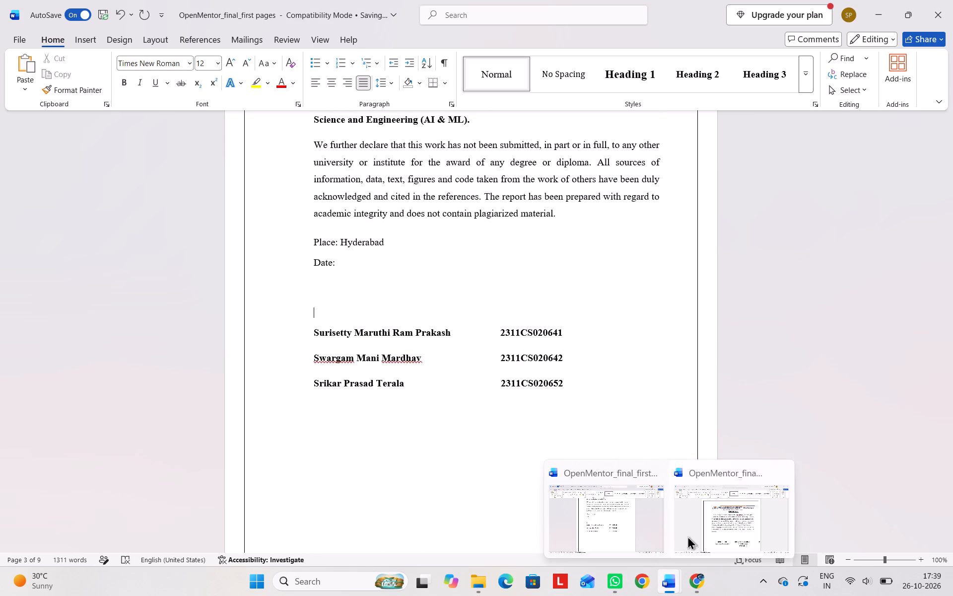
Return to OpenMentor_final_641 and check the pages from the certificate through the DECLARATION to the ACKNOWLEDGEMENT.
click(700, 521)
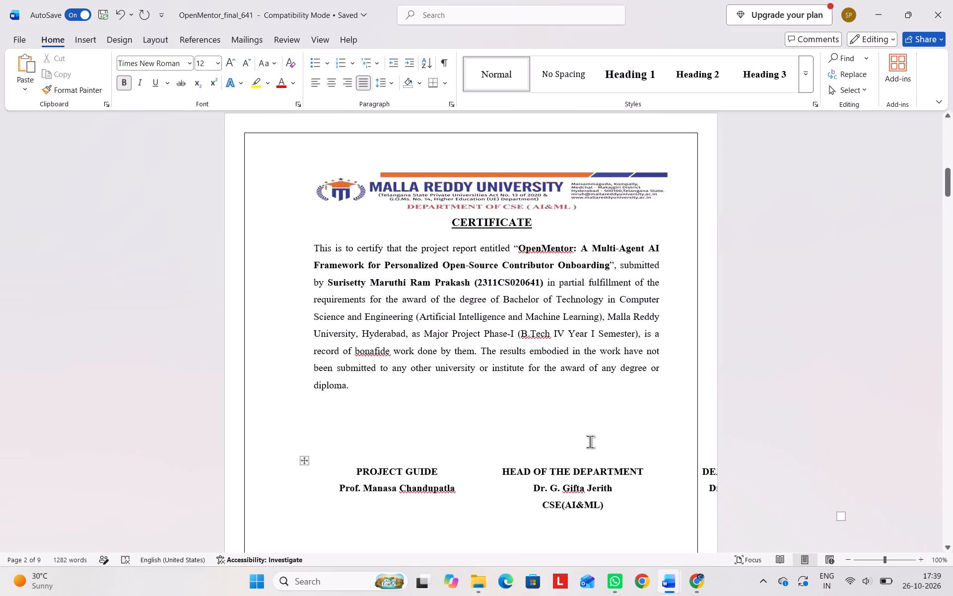
scroll(567, 419, down, 7)
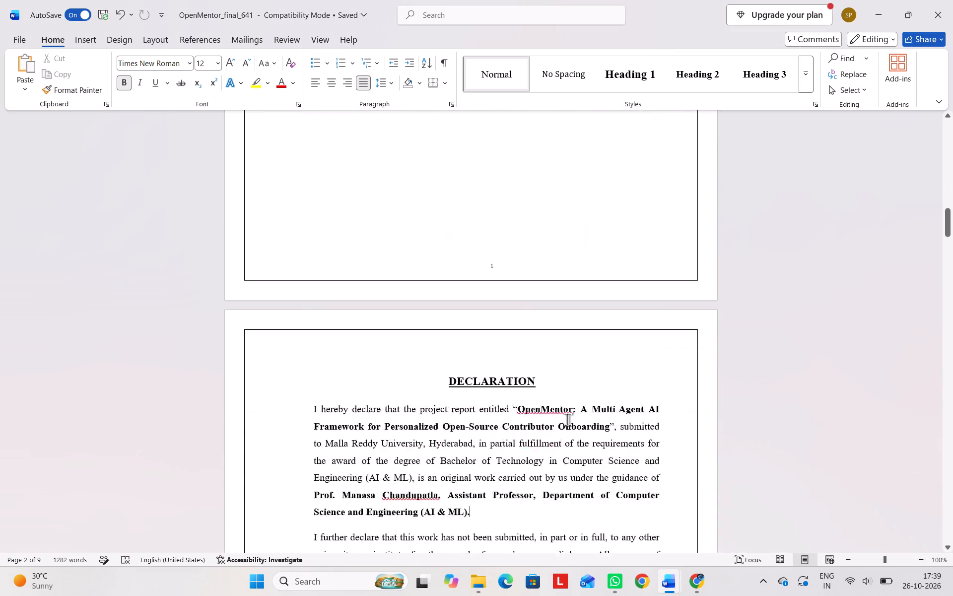
scroll(567, 419, down, 3)
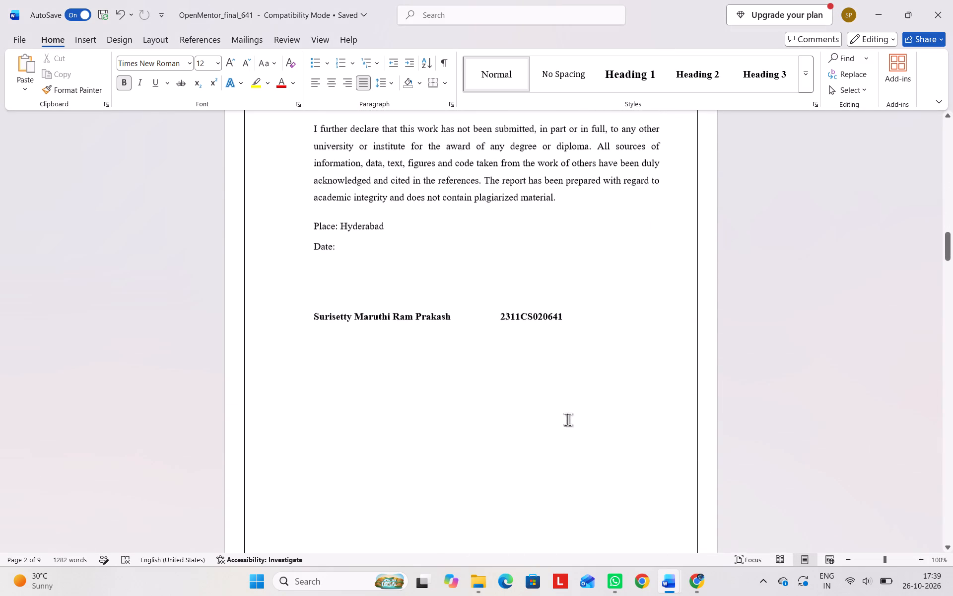
scroll(567, 419, down, 5)
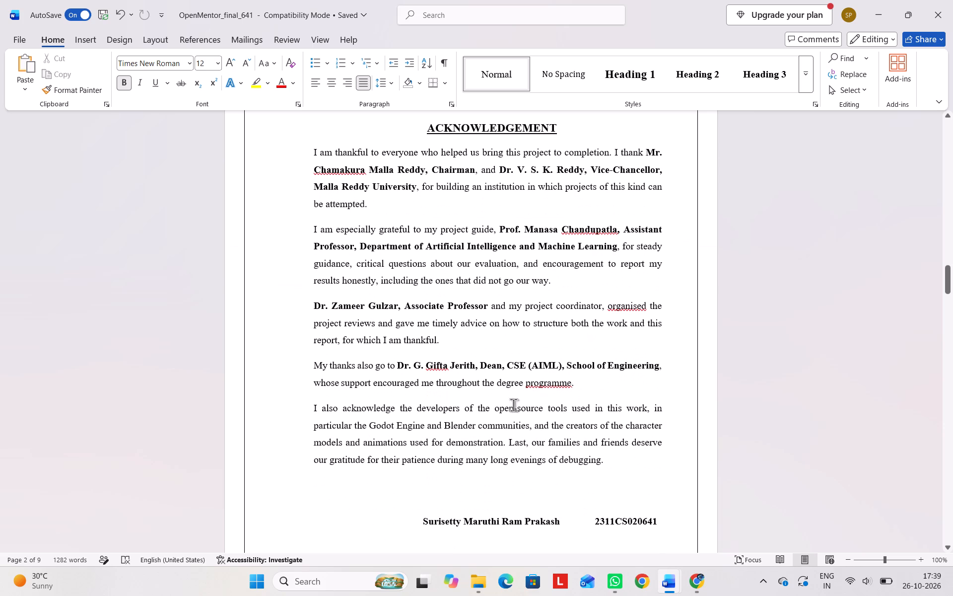
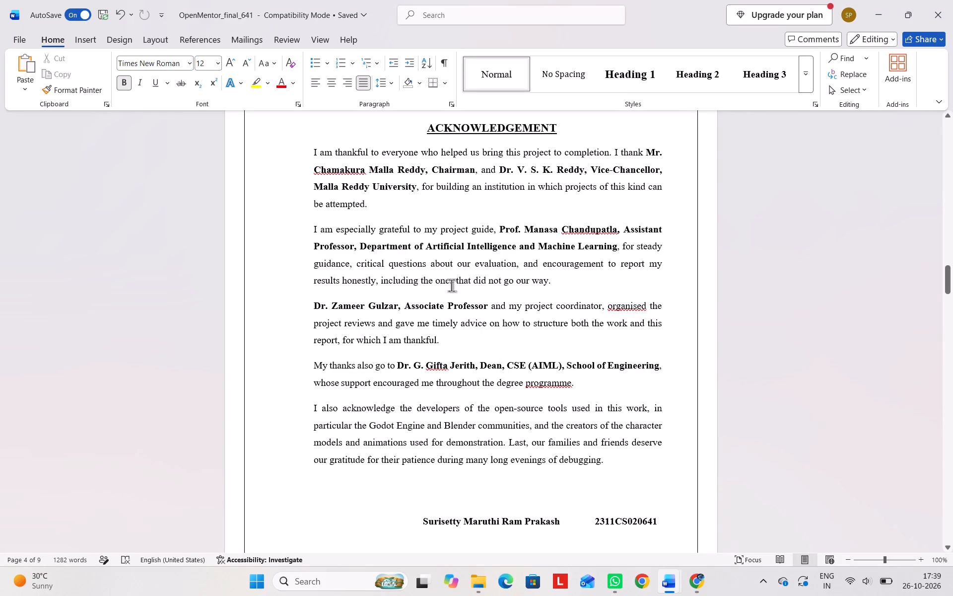
Delete the word "and" before "my project coordinator" in the ACKNOWLEDGEMENT's third paragraph.
click(510, 305)
key(BackSpace)
key(BackSpace)
key(BackSpace)
key(BackSpace)
key(BackSpace)
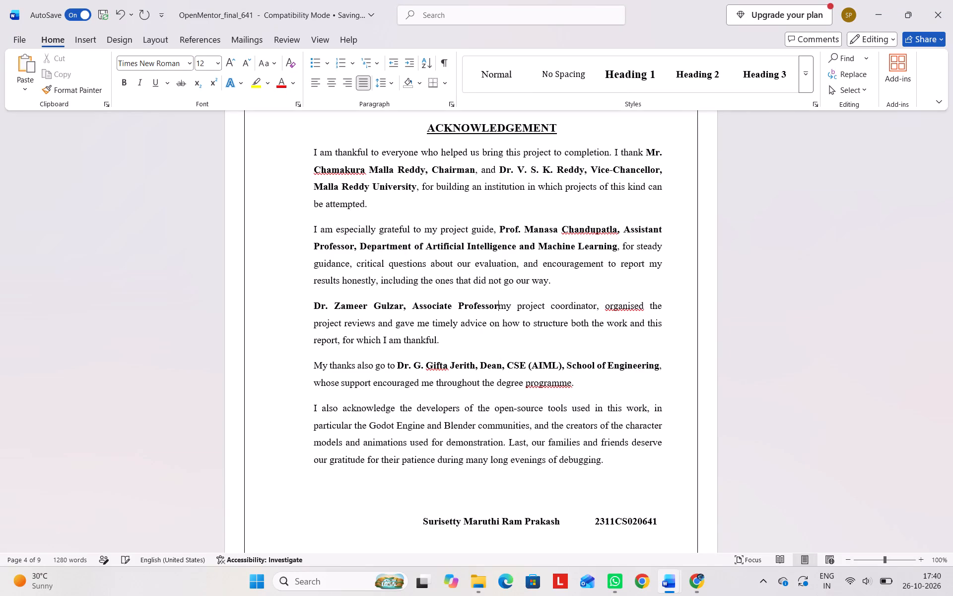
key(space)
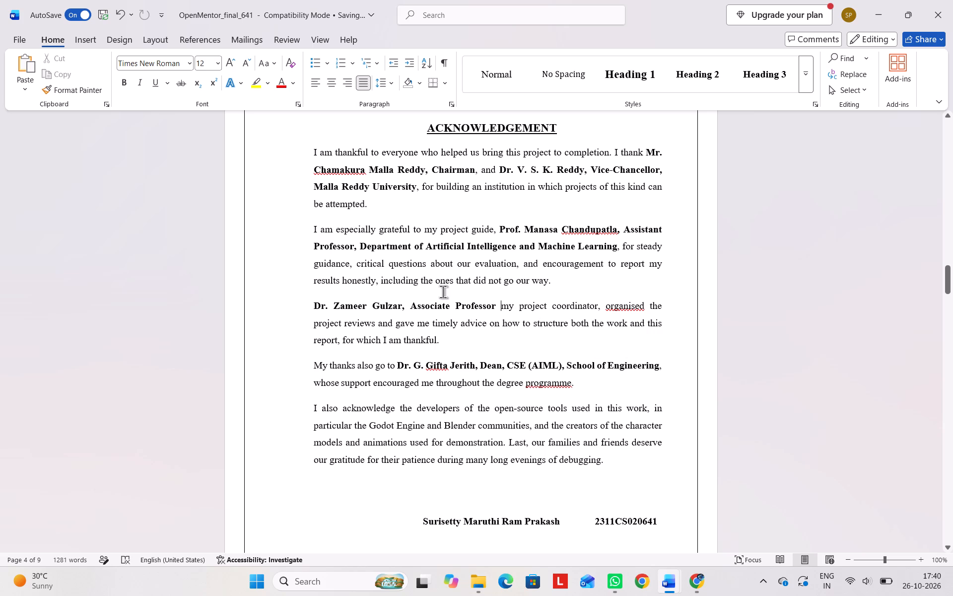
Replace "Dean" with "HOD" in the title before CSE (AIML) in the ACKNOWLEDGEMENT's fourth paragraph.
click(502, 366)
key(BackSpace)
key(BackSpace)
key(BackSpace)
key(BackSpace)
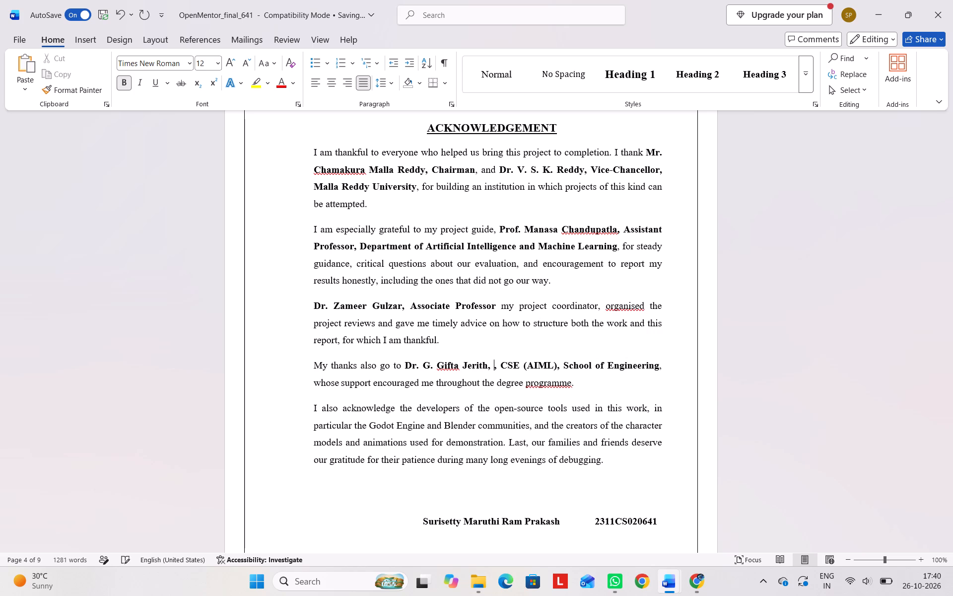
text(HOD)
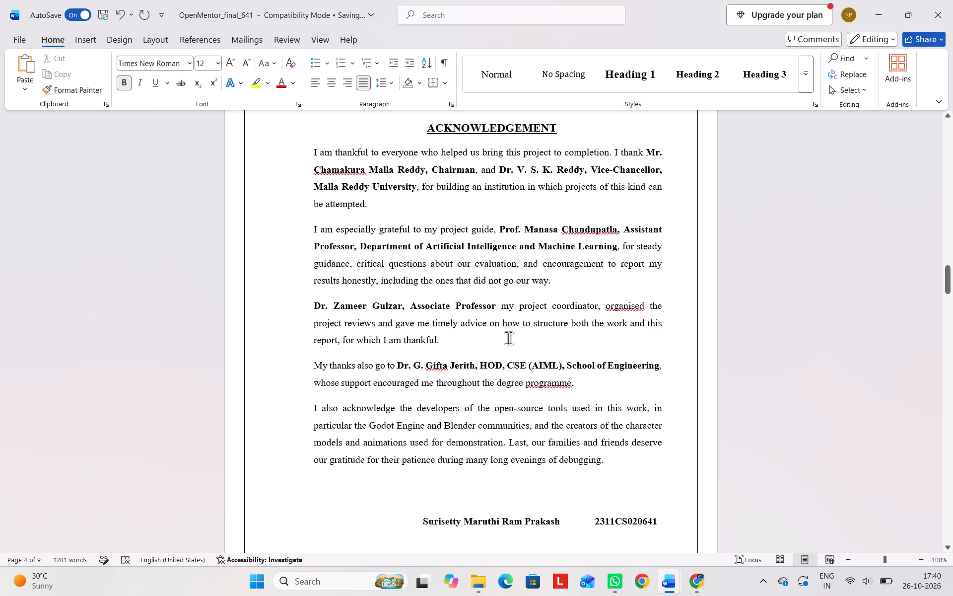
Check the pages from the ABSTRACT back through the ACKNOWLEDGEMENT, DECLARATION and CERTIFICATE to the title page.
scroll(495, 342, down, 7)
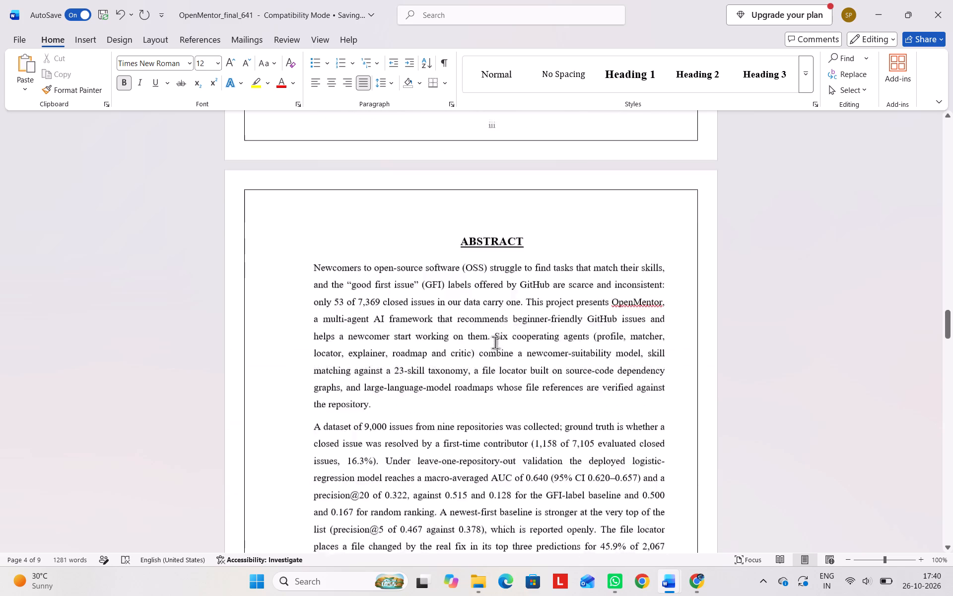
scroll(495, 342, up, 2)
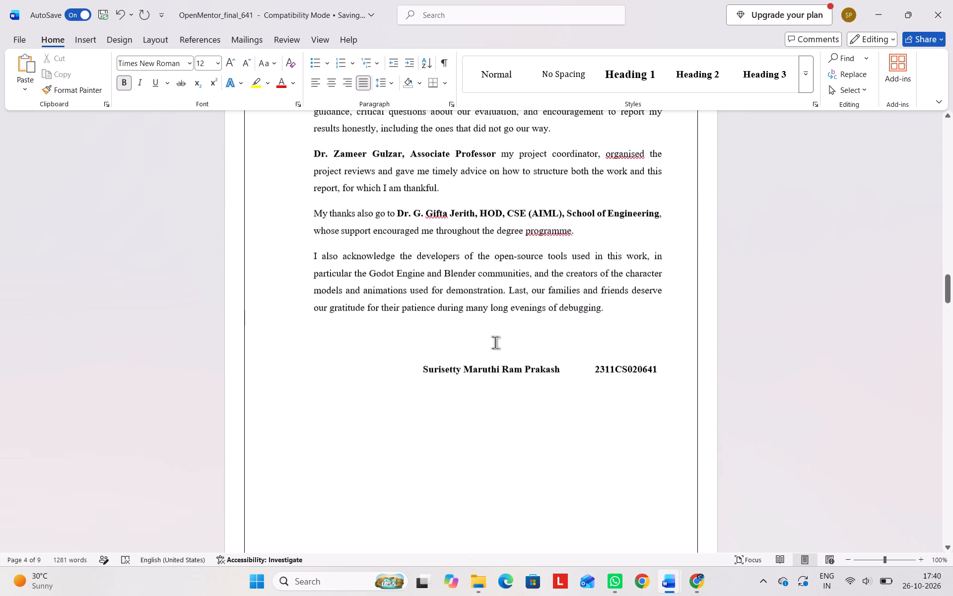
scroll(495, 342, up, 3)
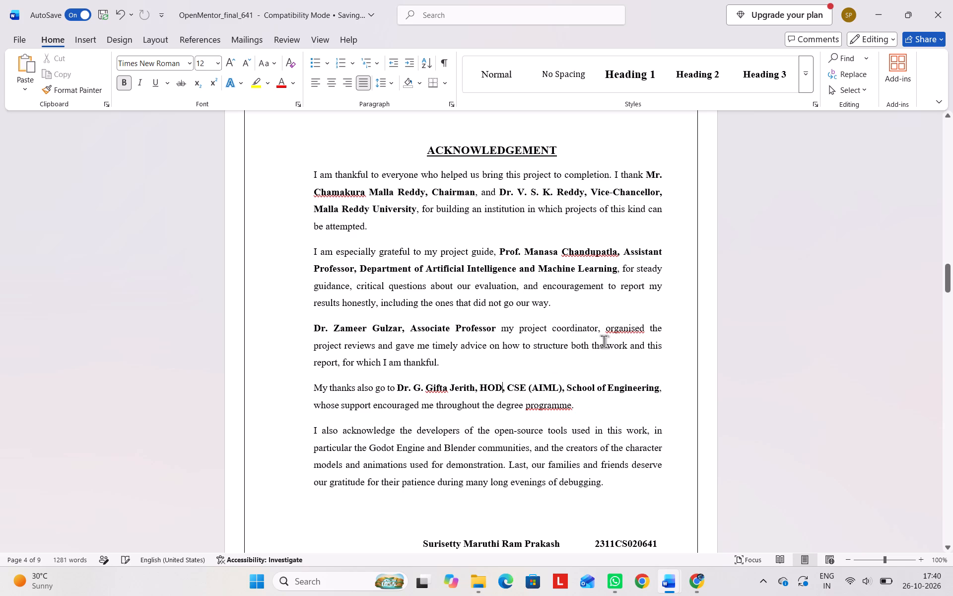
scroll(604, 341, up, 2)
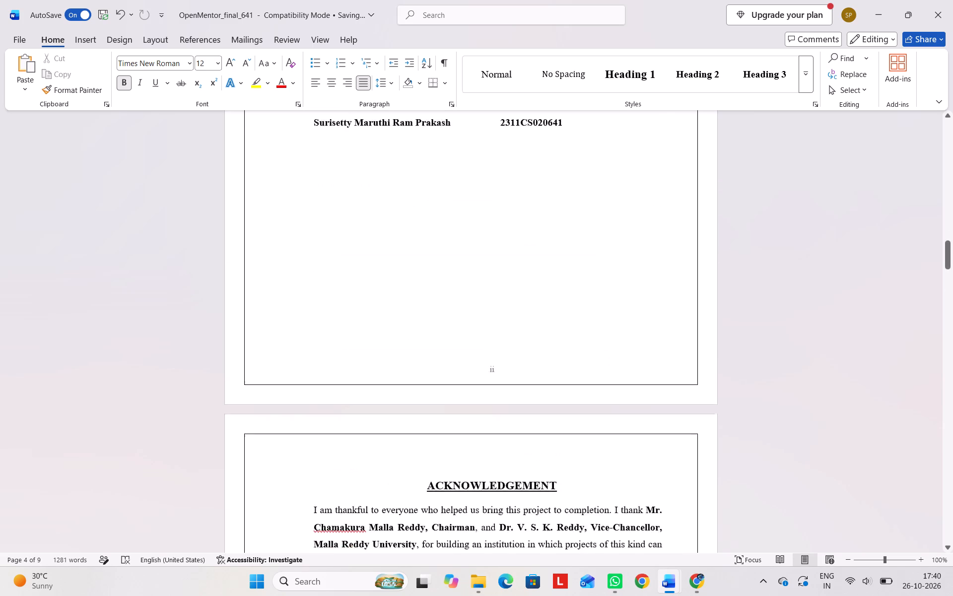
scroll(604, 341, up, 2)
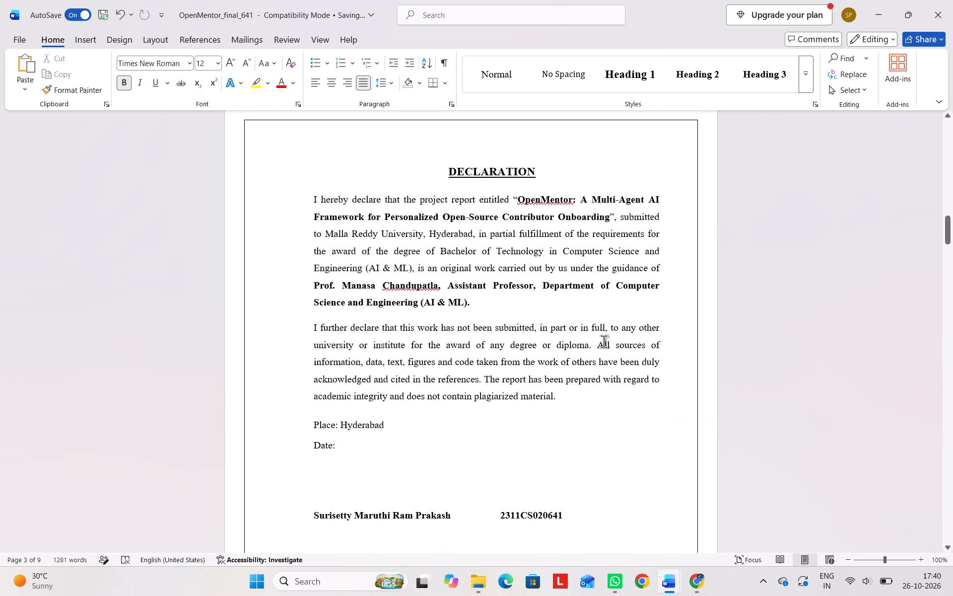
scroll(604, 341, up, 4)
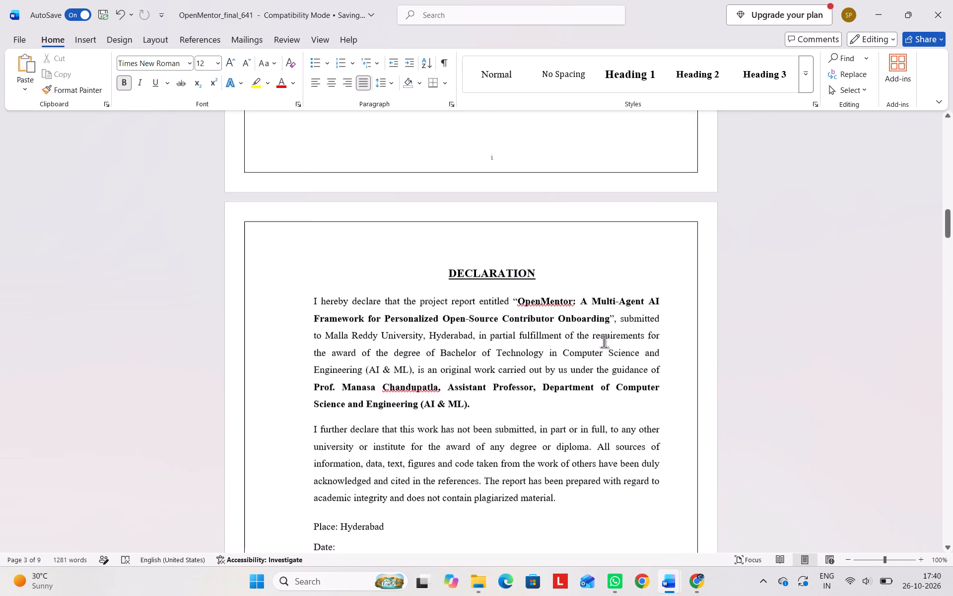
scroll(604, 341, up, 4)
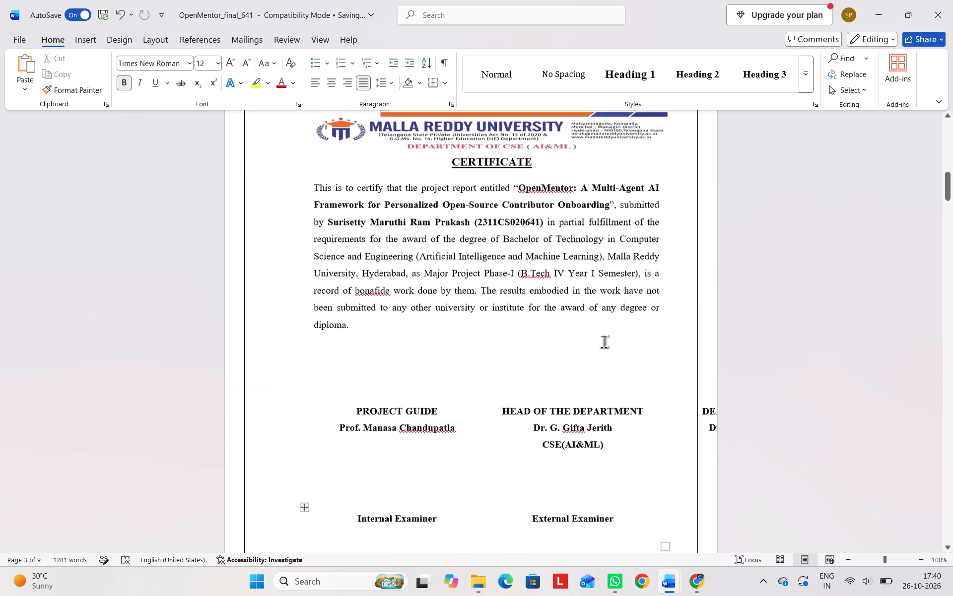
scroll(604, 341, up, 7)
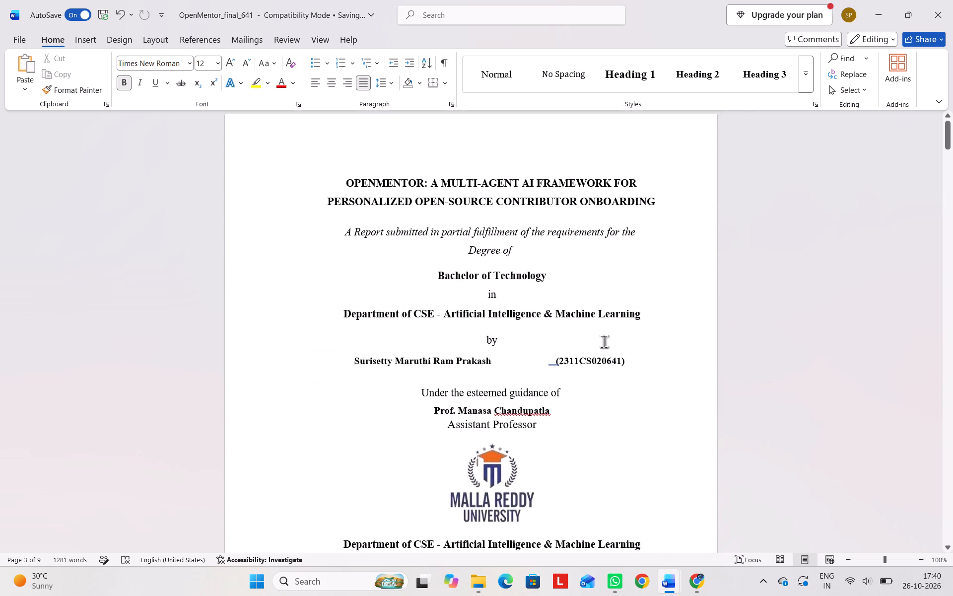
Save the OpenMentor_final_641 document.
key(ctrl+s)
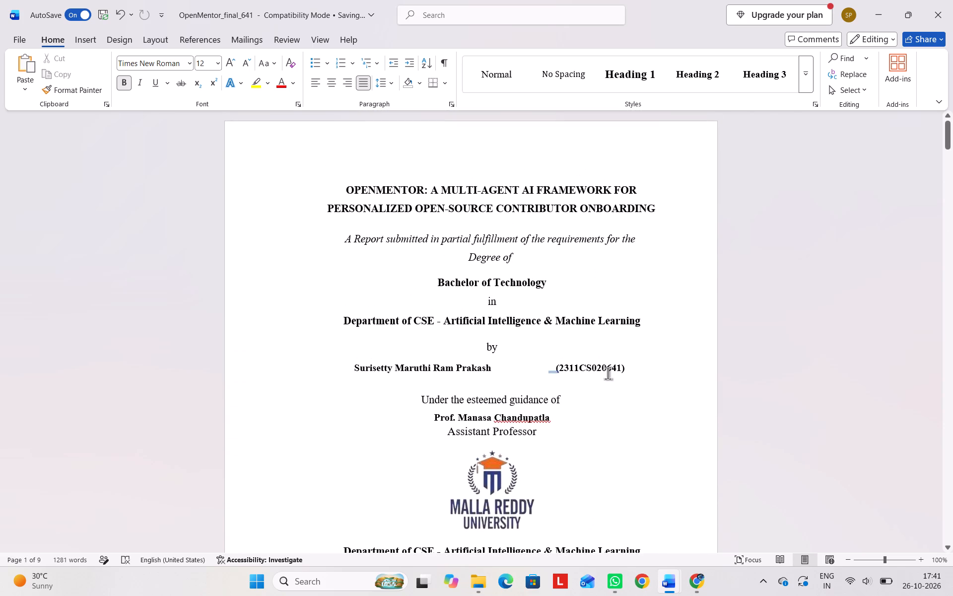
Copy the HEAD OF THE DEPARTMENT signature block, including name and department, on the CERTIFICATE page.
scroll(608, 381, down, 7)
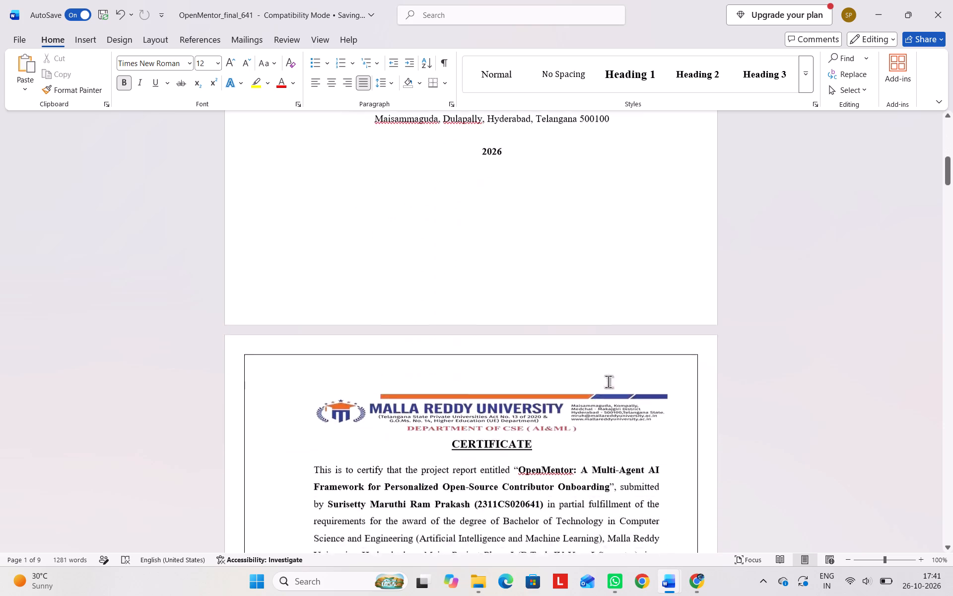
scroll(608, 381, down, 3)
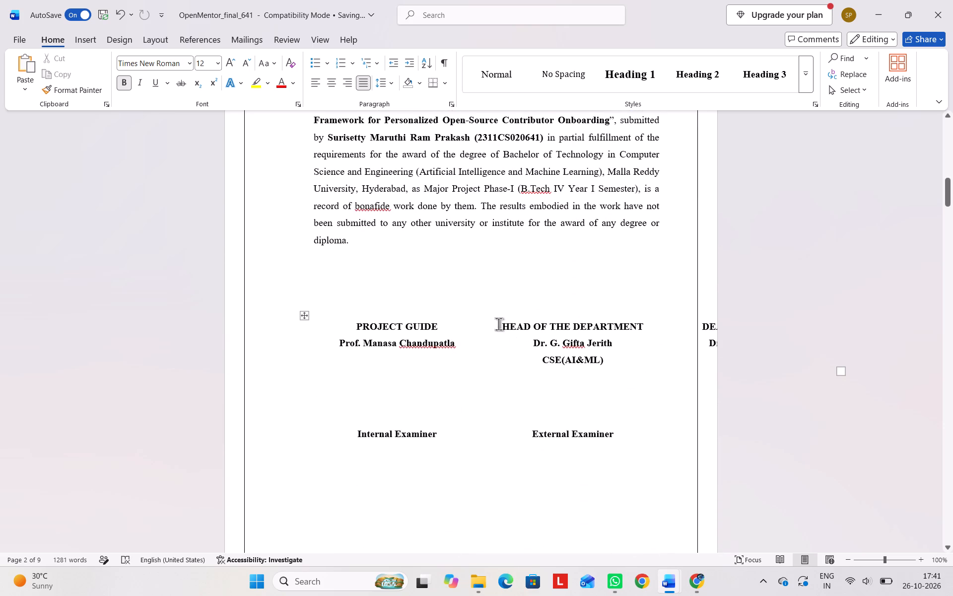
drag(498, 324, 586, 354)
key(ctrl+c)
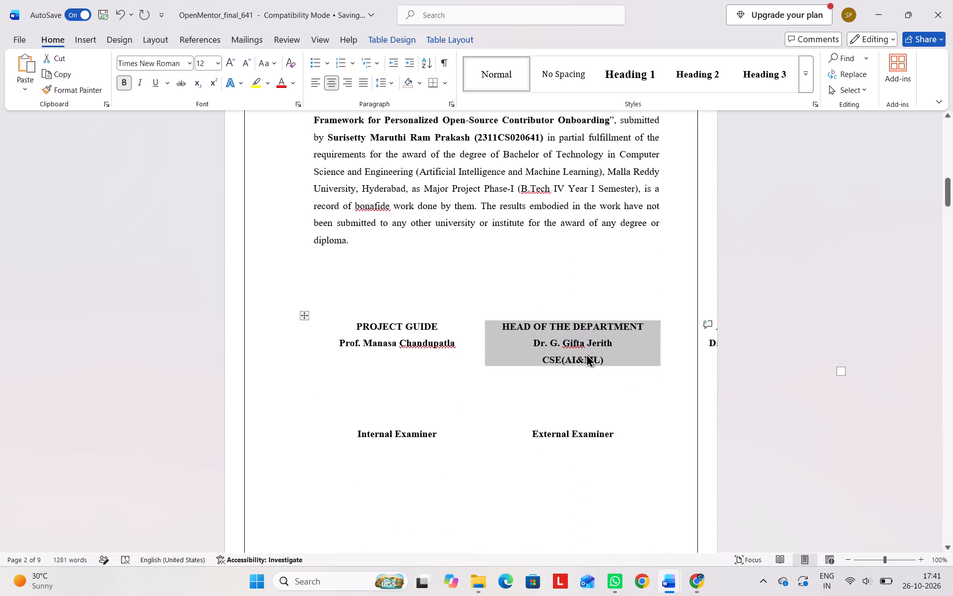
click(757, 427)
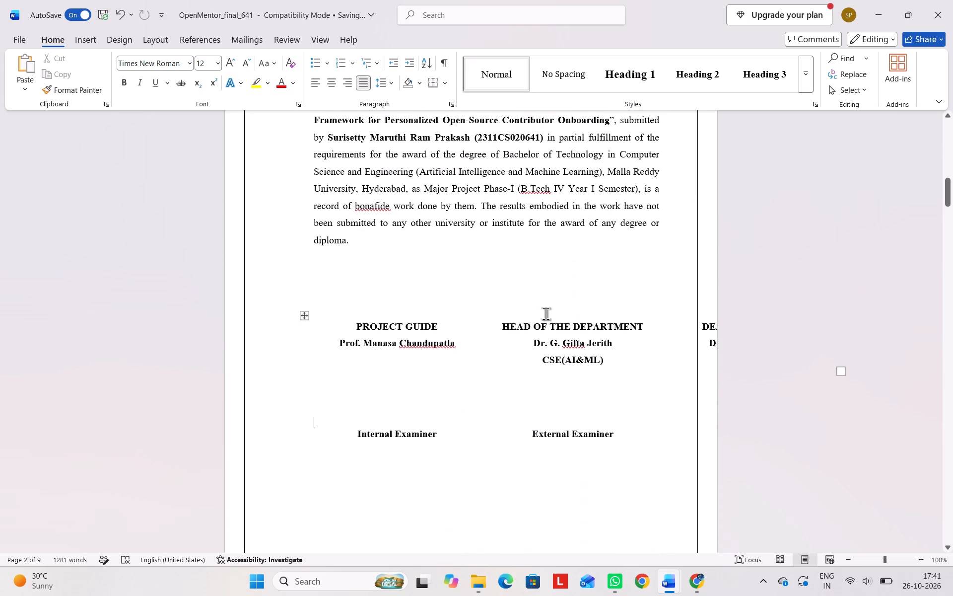
Delete the dean's name in the third signature block that runs past the CERTIFICATE page's border.
scroll(588, 390, left, 1)
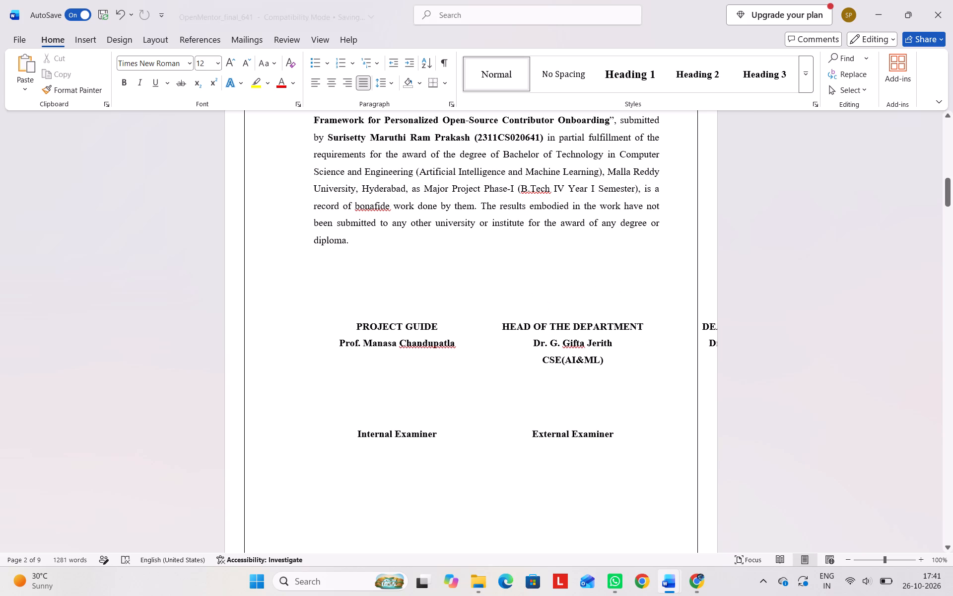
click(712, 336)
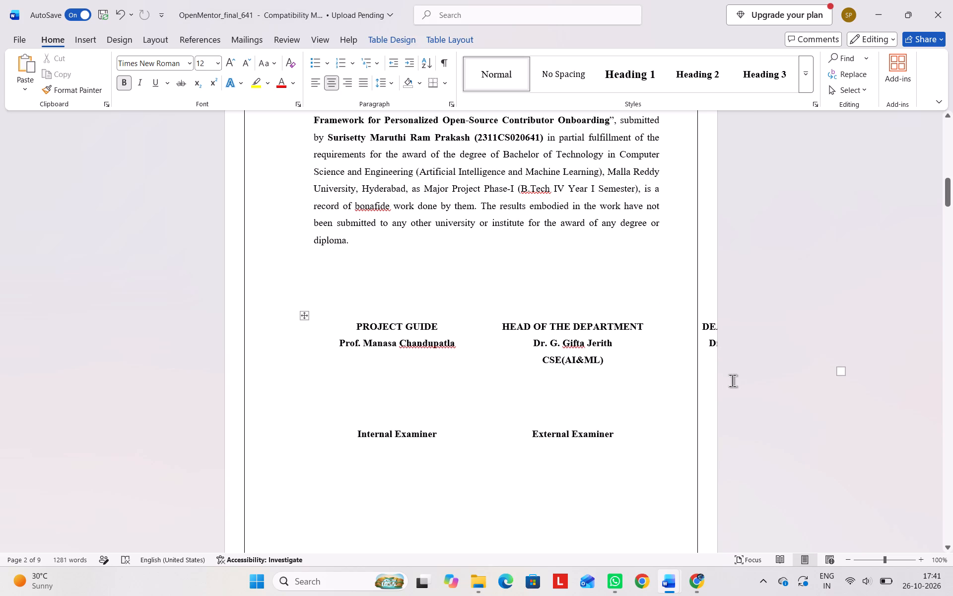
key(Right)
key(BackSpace)
key(BackSpace)
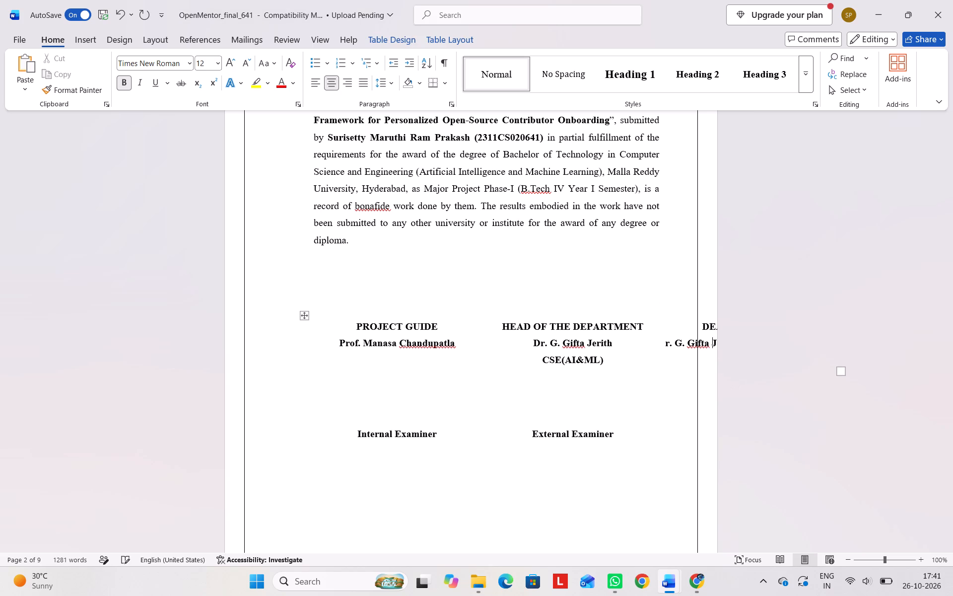
key(Right)
key(Right)
key(Right)
key(Right)
key(Right)
key(Right)
key(Right)
key(Right)
key(Right)
key(Right)
key(Right)
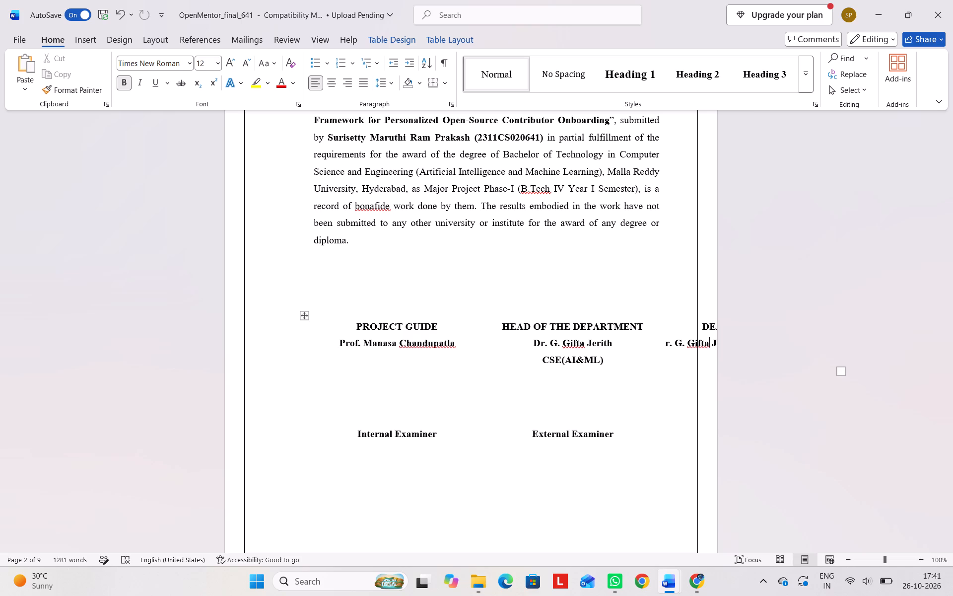
key(Right)
key(Right)
key(BackSpace)
key(BackSpace)
key(BackSpace)
key(BackSpace)
key(BackSpace)
key(BackSpace)
key(BackSpace)
key(Right)
key(Right)
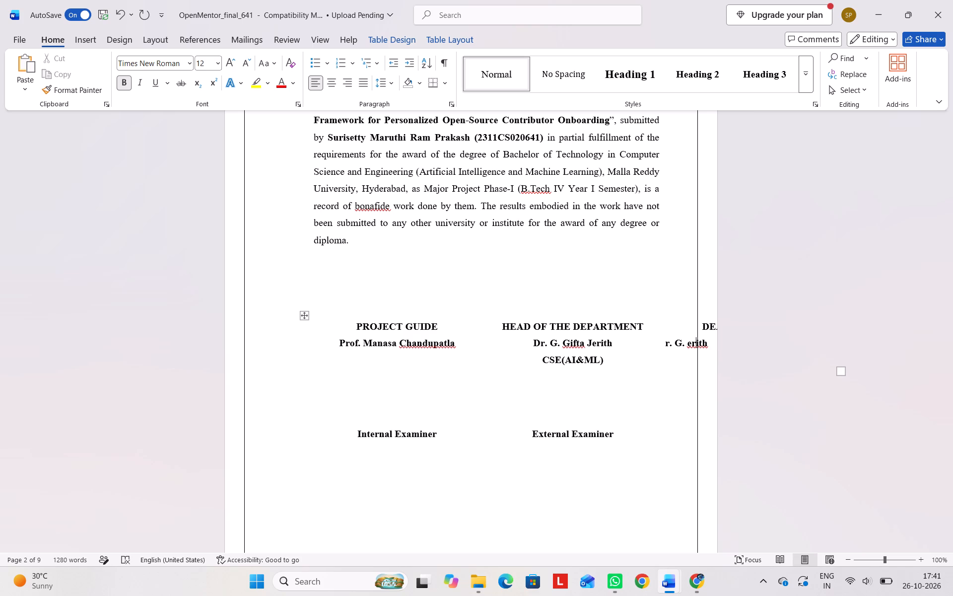
key(Right)
key(Right)
key(Right)
key(Right)
key(Left)
key(BackSpace)
key(BackSpace)
key(BackSpace)
key(BackSpace)
key(BackSpace)
key(BackSpace)
key(BackSpace)
key(BackSpace)
key(BackSpace)
key(BackSpace)
key(BackSpace)
key(BackSpace)
key(BackSpace)
key(BackSpace)
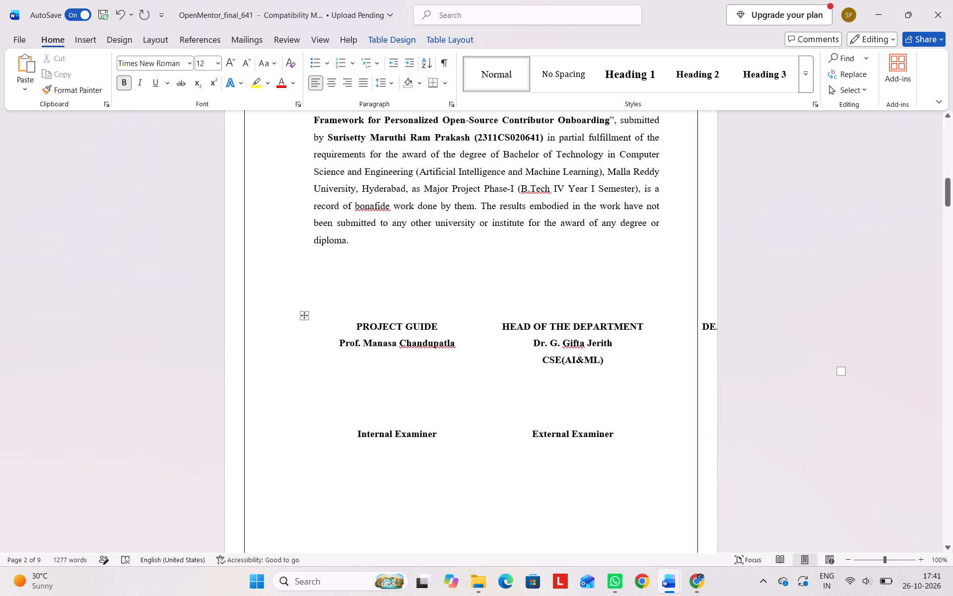
Delete the DEAN-CSE(AI&ML) title left in the third signature block beyond the CERTIFICATE page's border.
click(714, 327)
key(BackSpace)
key(BackSpace)
key(Right)
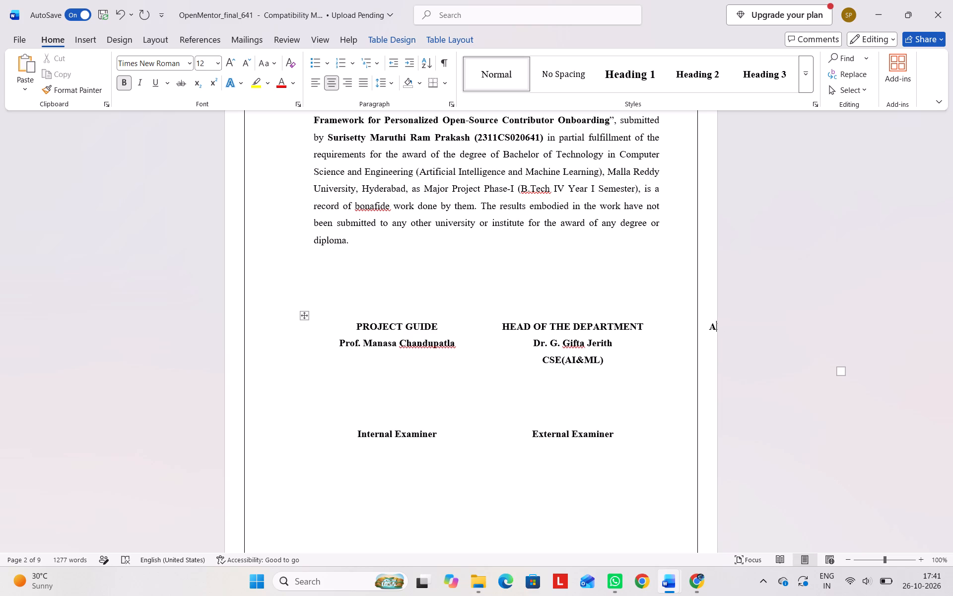
key(BackSpace)
key(Right)
key(BackSpace)
key(BackSpace)
key(Right)
key(Right)
key(Right)
key(Right)
key(Right)
key(Right)
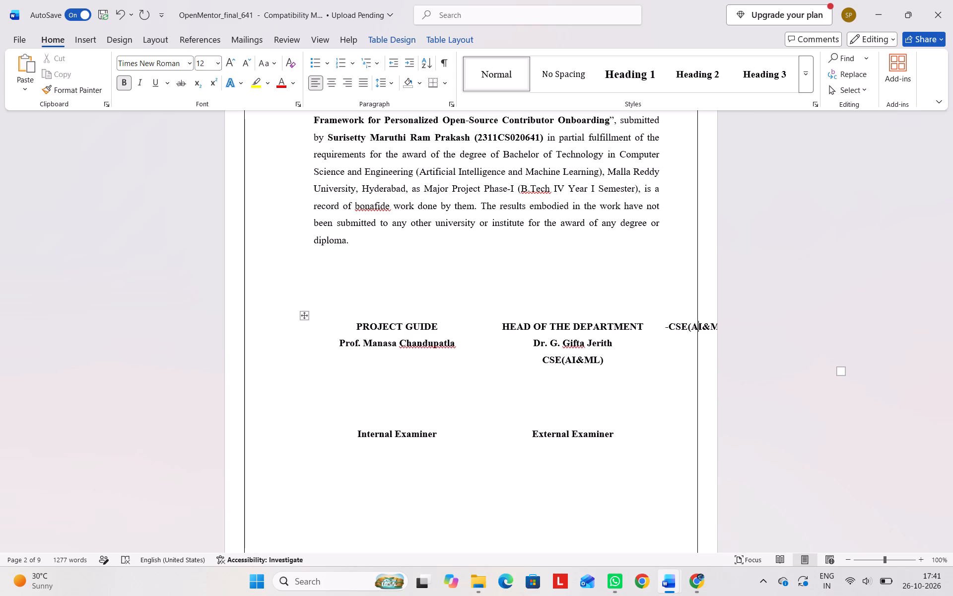
key(Right)
key(Right)
key(BackSpace)
key(BackSpace)
key(BackSpace)
key(BackSpace)
key(BackSpace)
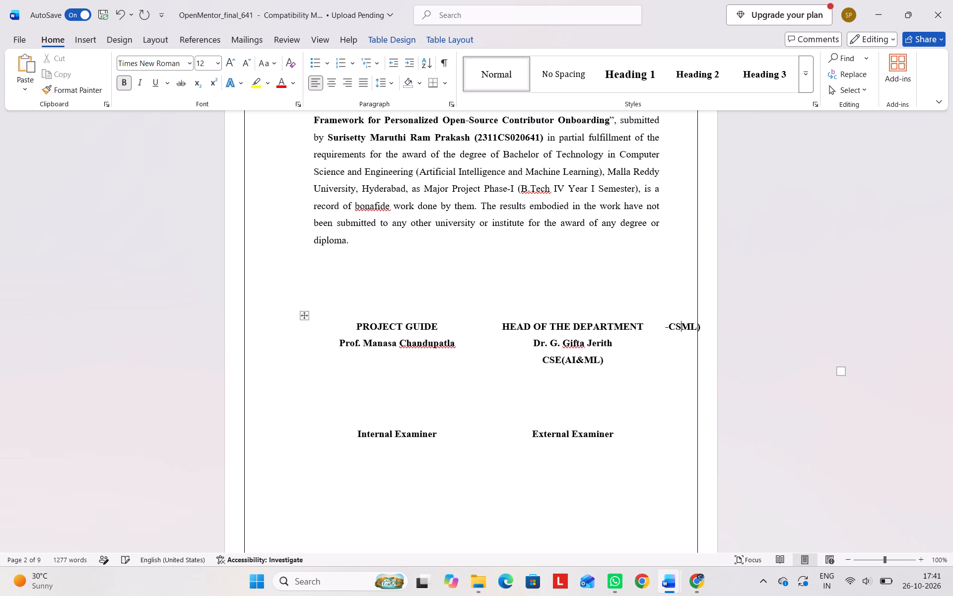
key(BackSpace)
key(BackSpace)
key(BackSpace)
key(Right)
key(Right)
key(Right)
key(BackSpace)
key(BackSpace)
key(BackSpace)
key(BackSpace)
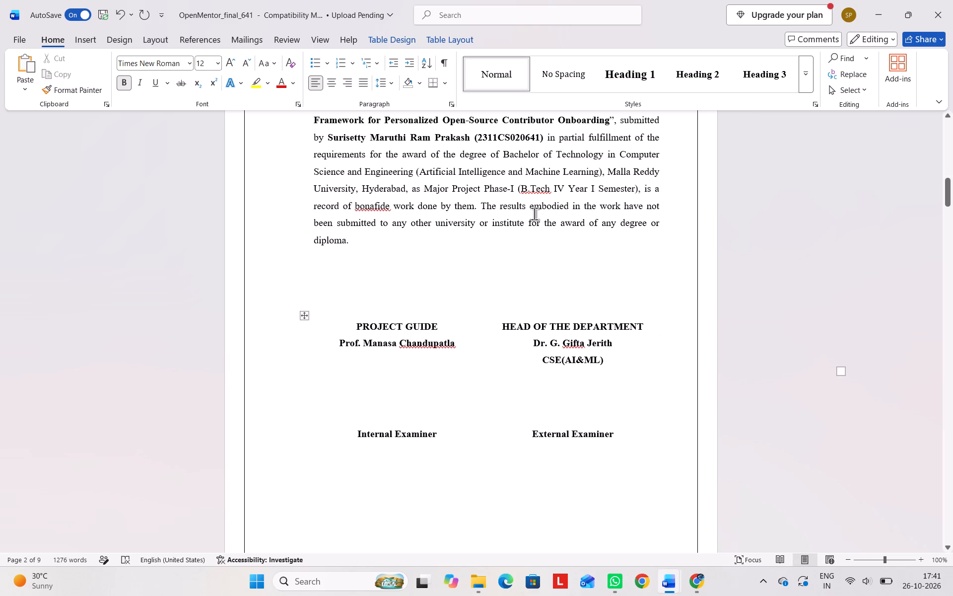
Check the CERTIFICATE and DECLARATION pages and save the OpenMentor_final_641 document.
scroll(479, 294, down, 6)
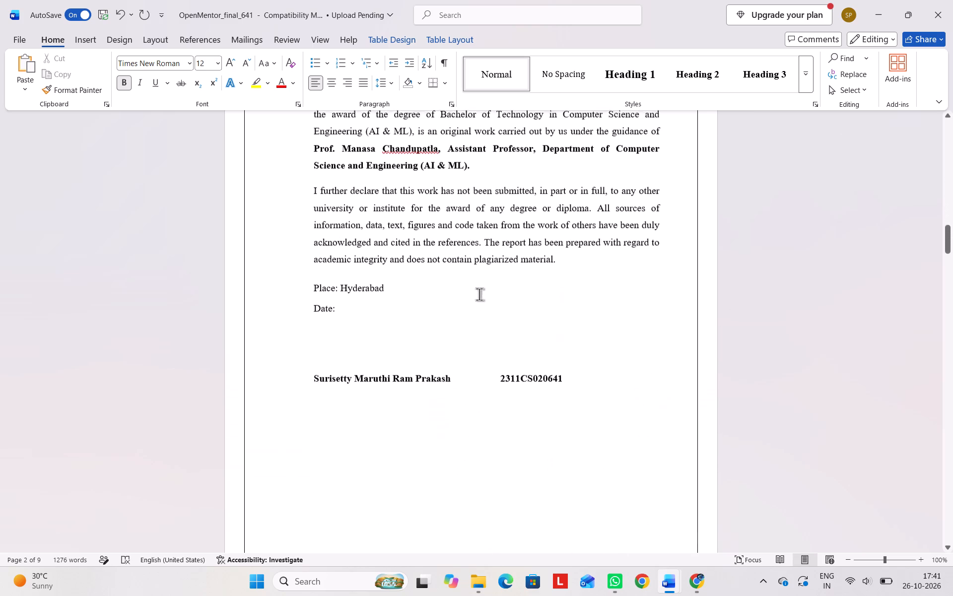
scroll(479, 294, down, 1)
scroll(479, 294, up, 6)
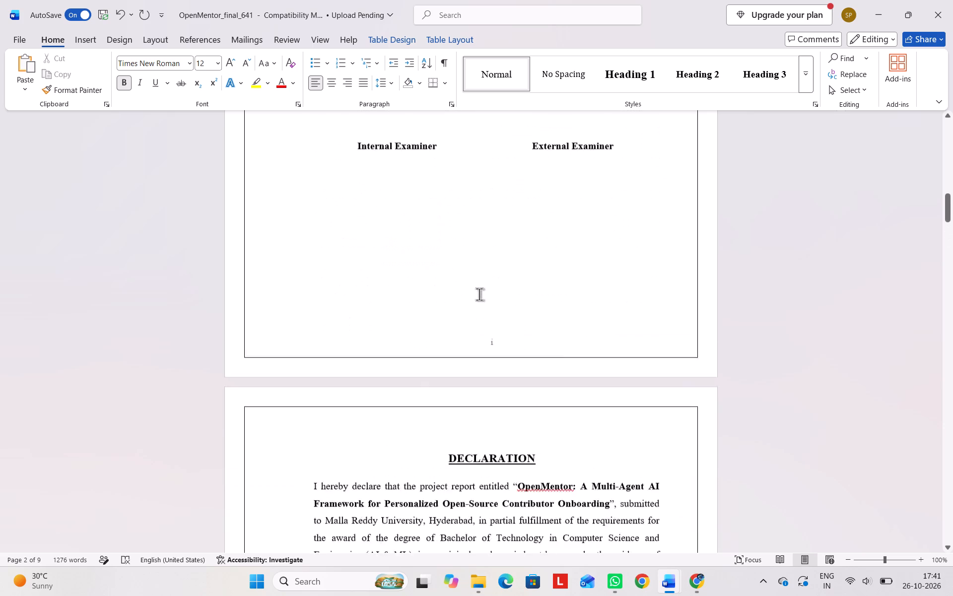
scroll(479, 294, up, 2)
scroll(490, 278, down, 3)
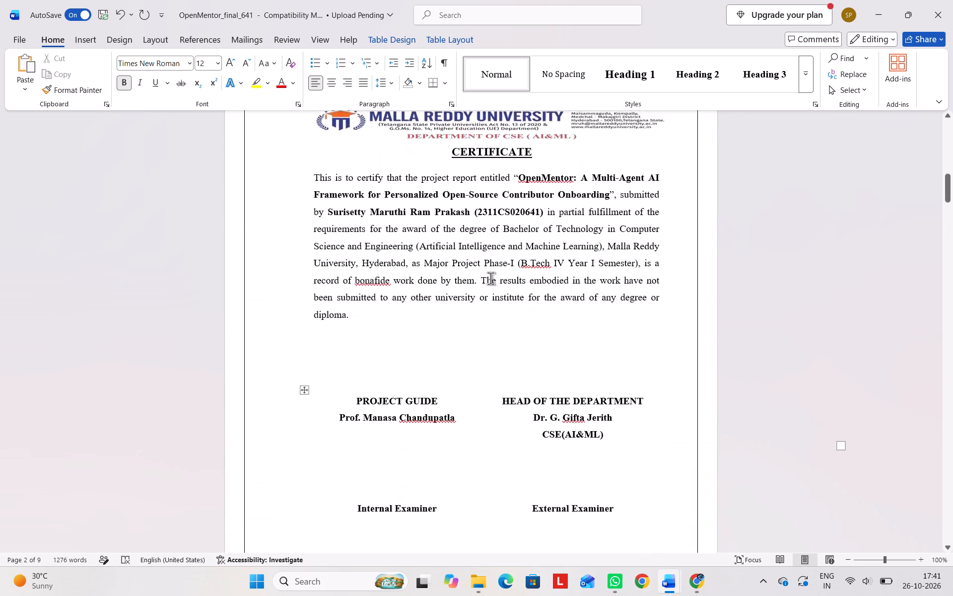
key(ctrl+s)
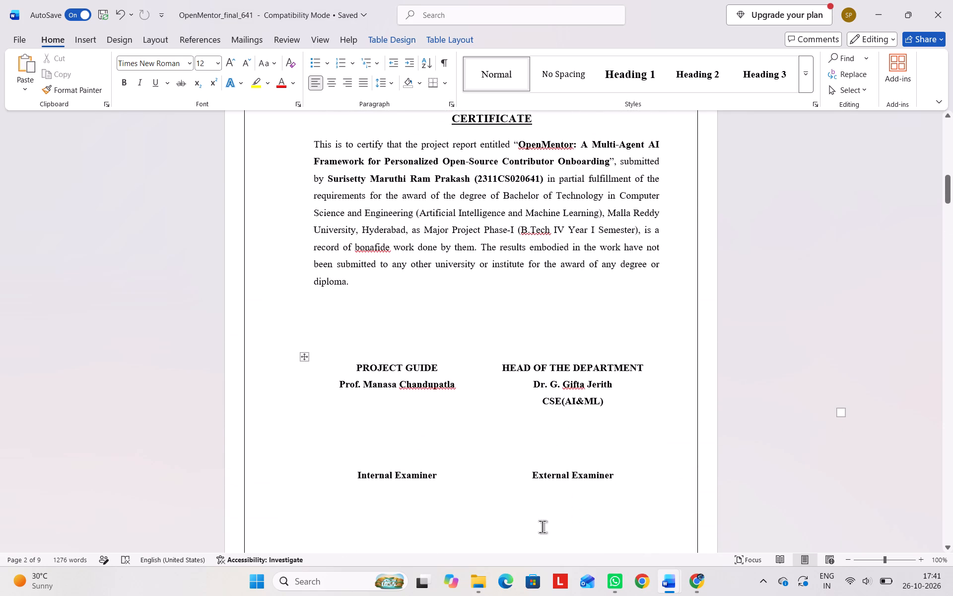
Open the OpenMentor_final_642 document from the openmentor documentations folder.
click(476, 585)
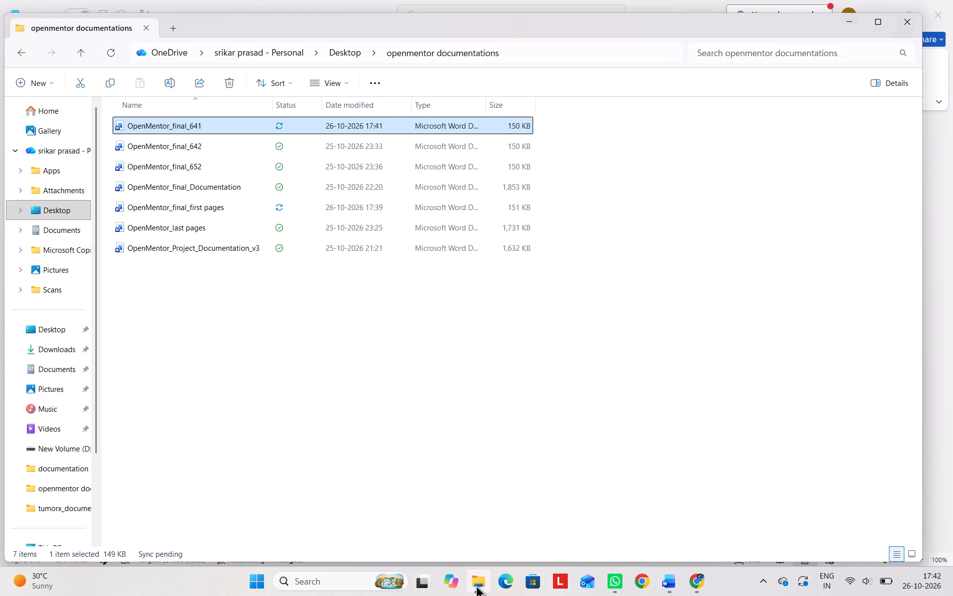
double_click(194, 140)
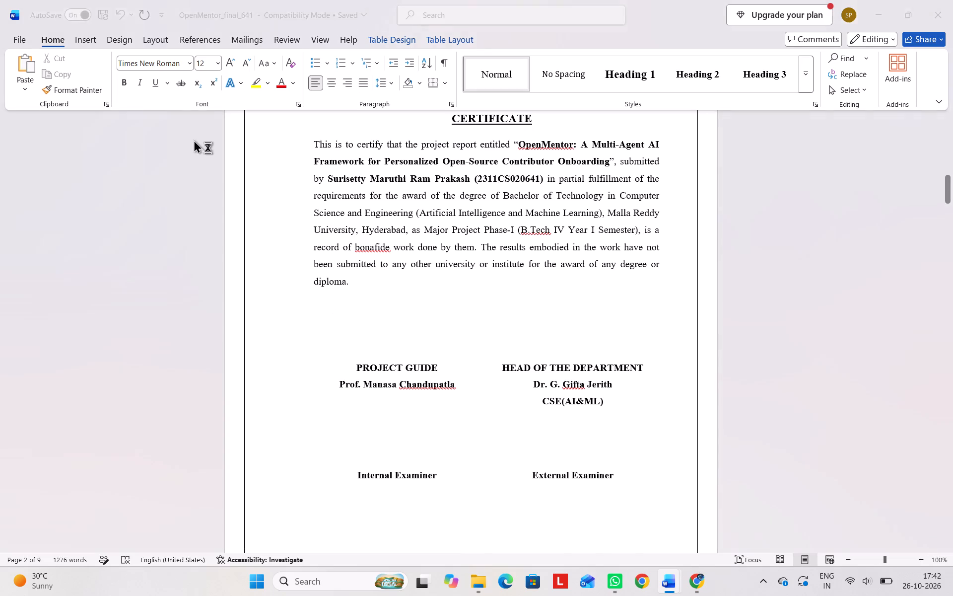
Paste the copied HEAD OF THE DEPARTMENT block over the DEAN-CSE(AI&ML) signature block on the CERTIFICATE page.
scroll(434, 342, down, 3)
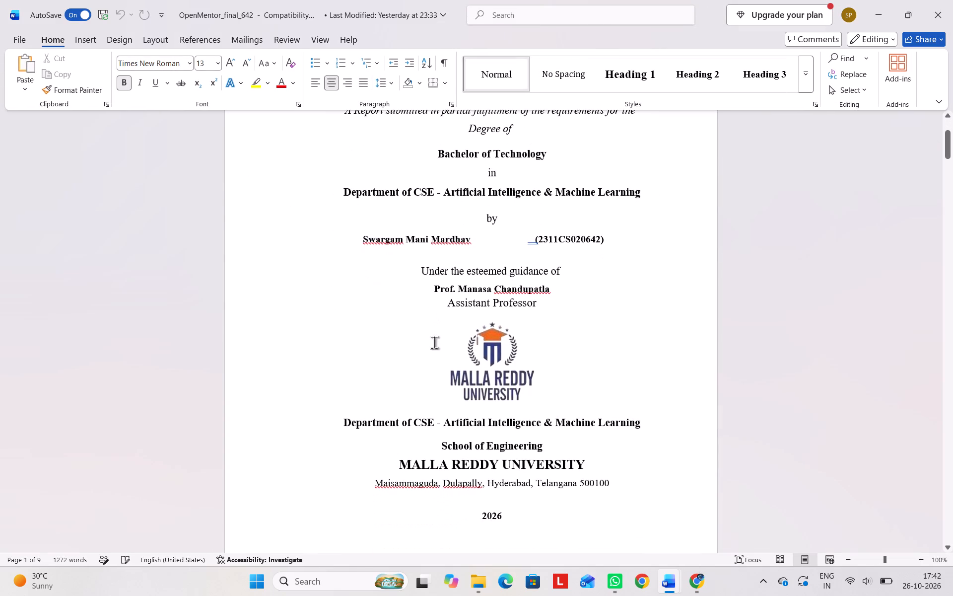
scroll(434, 342, down, 3)
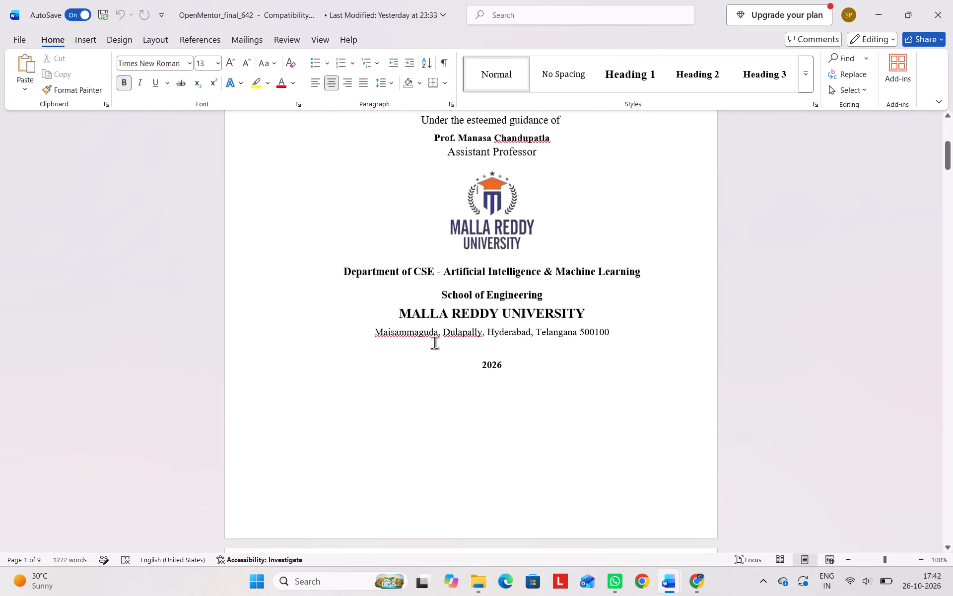
scroll(434, 342, down, 3)
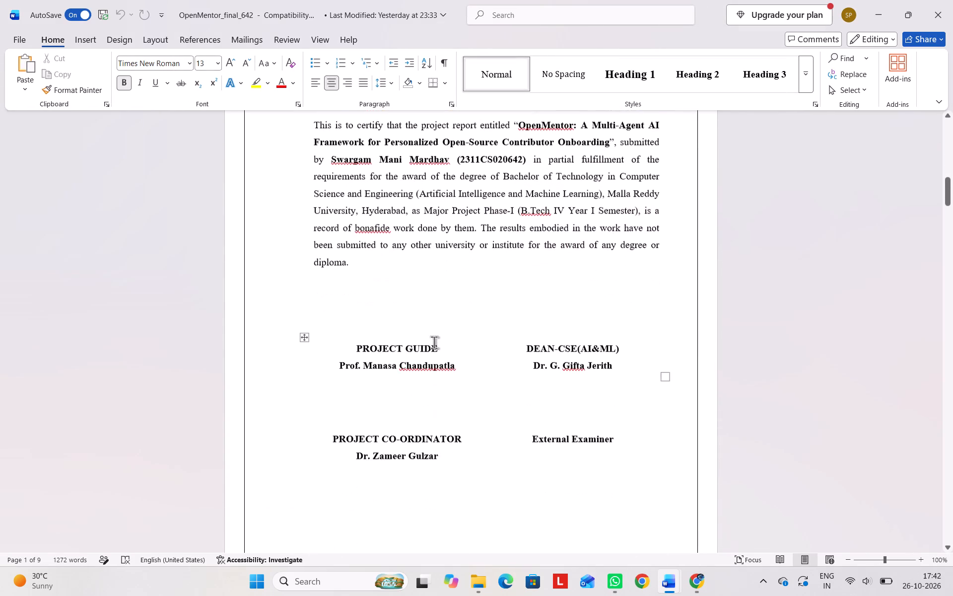
scroll(434, 342, down, 1)
right_drag(526, 326, 590, 345)
key(ctrl+v)
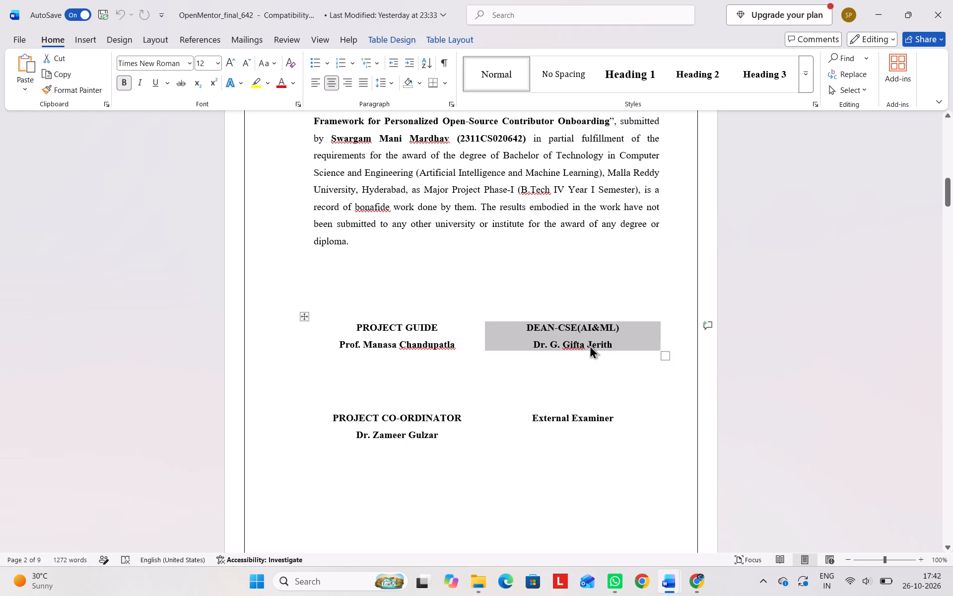
Delete the dean's name in the displaced third signature block beyond the CERTIFICATE page's border.
click(704, 360)
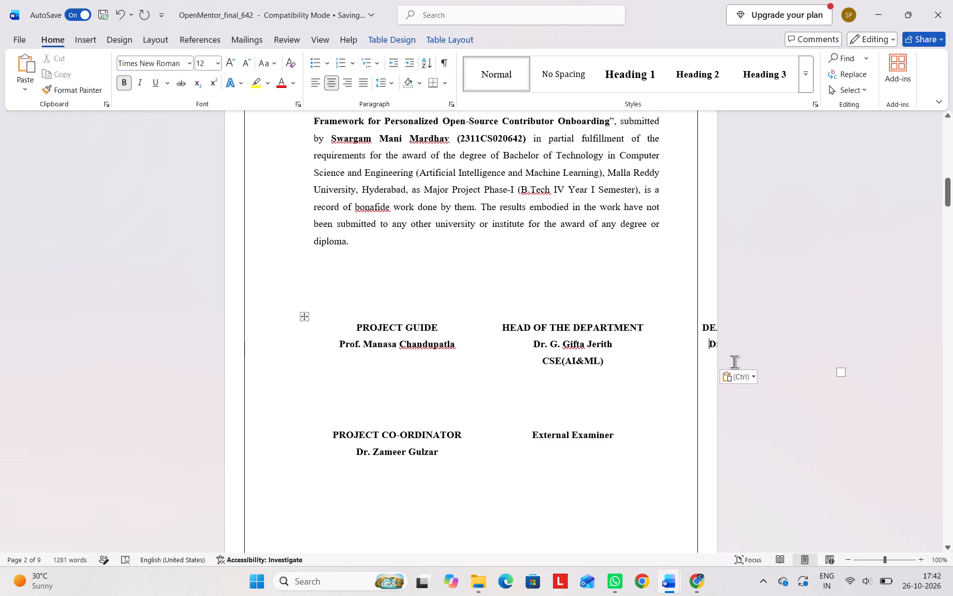
key(Right)
key(Right)
key(Left)
key(BackSpace)
key(BackSpace)
key(Right)
key(Right)
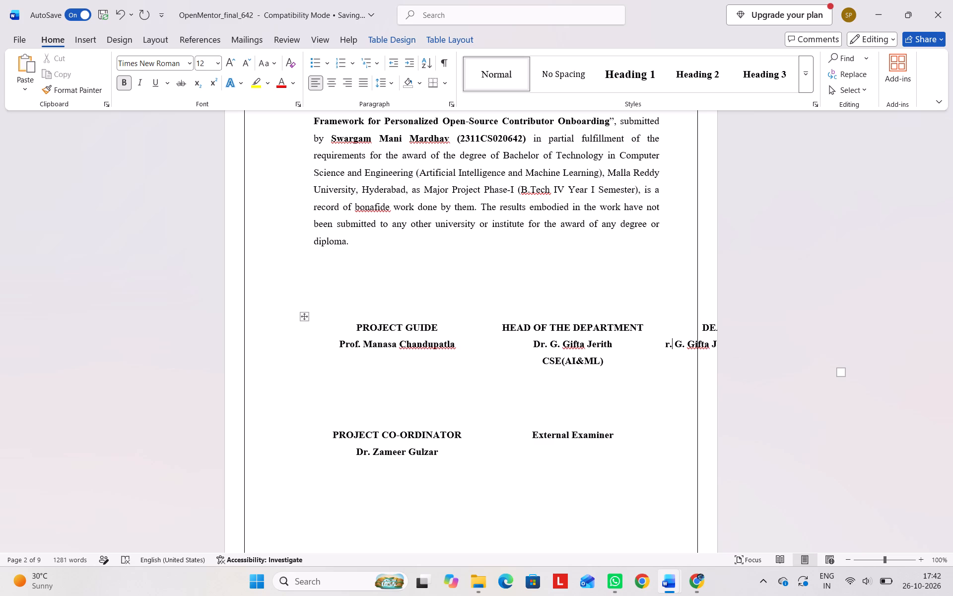
key(Right)
key(Right)
key(Right)
key(Right)
key(Right)
key(BackSpace)
key(BackSpace)
key(BackSpace)
key(BackSpace)
key(BackSpace)
key(BackSpace)
key(BackSpace)
key(BackSpace)
key(Right)
key(Right)
key(Right)
key(Right)
key(Right)
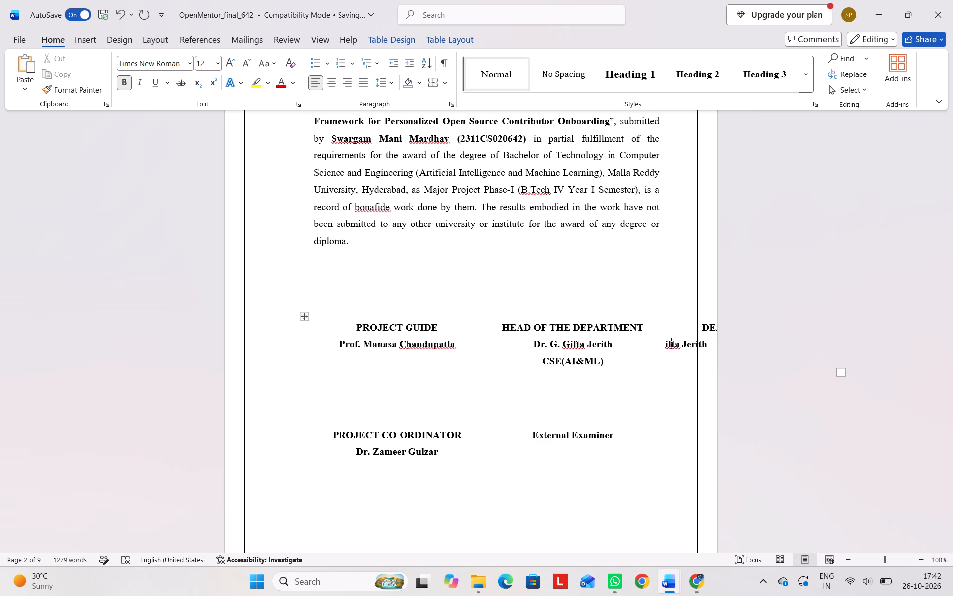
key(Right)
key(Right)
key(Right)
key(Right)
key(Right)
key(Right)
key(BackSpace)
key(BackSpace)
key(BackSpace)
key(BackSpace)
key(BackSpace)
key(BackSpace)
key(BackSpace)
key(BackSpace)
key(BackSpace)
key(BackSpace)
key(BackSpace)
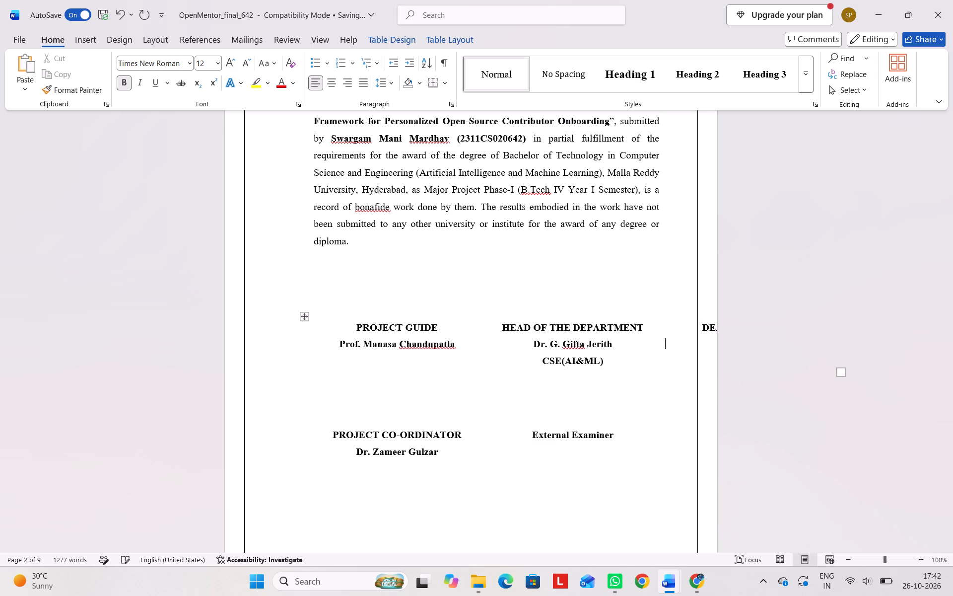
key(Right)
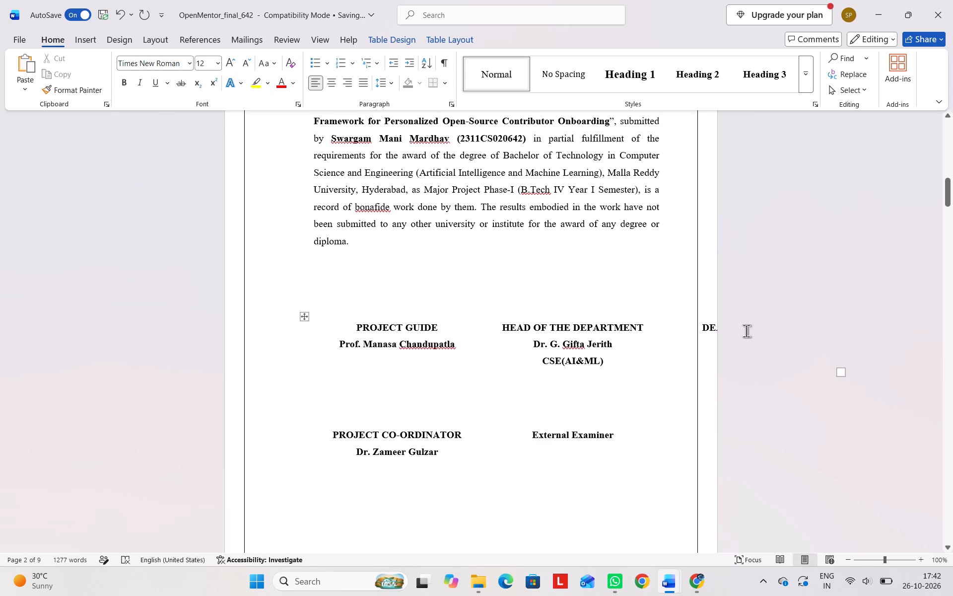
Delete the DEAN-CSE(AI&ML) title from the displaced third signature block on the CERTIFICATE page.
click(713, 328)
key(Right)
key(Right)
key(BackSpace)
key(BackSpace)
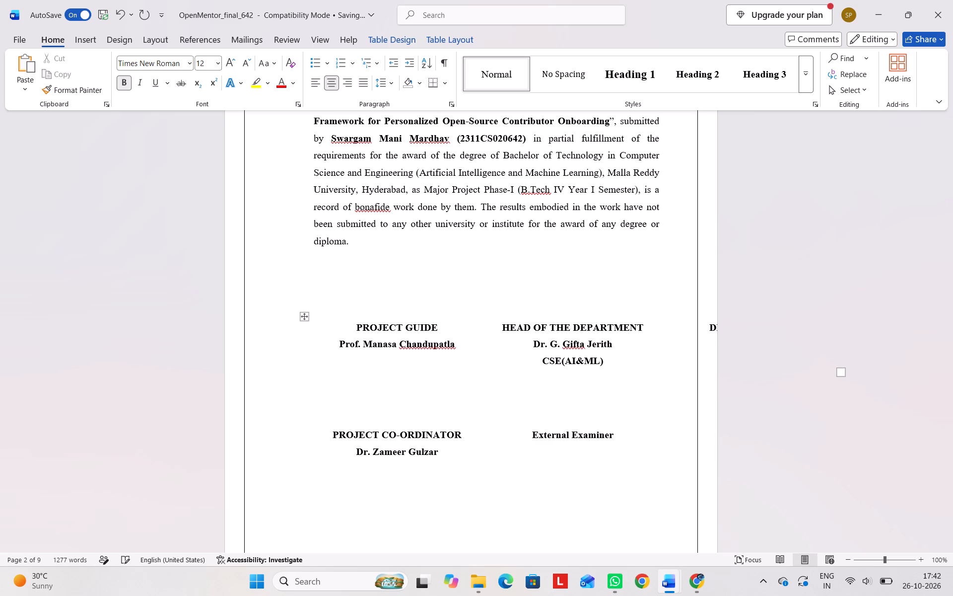
key(BackSpace)
key(BackSpace)
key(BackSpace)
key(Right)
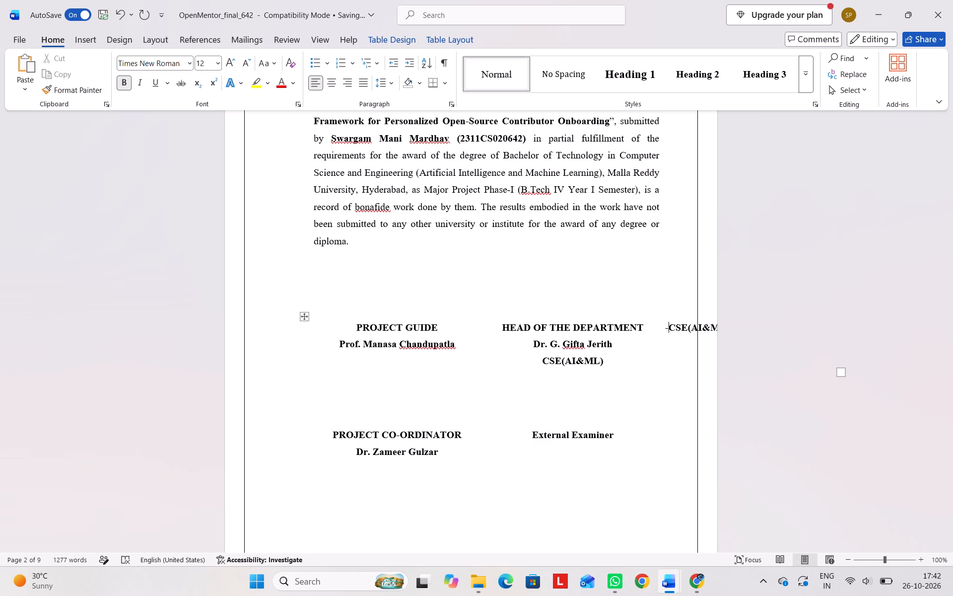
key(Right)
key(Right)
key(Right)
key(Right)
key(Right)
key(Right)
key(Right)
key(Right)
key(Right)
key(BackSpace)
key(BackSpace)
key(BackSpace)
key(BackSpace)
key(BackSpace)
key(Right)
key(BackSpace)
key(BackSpace)
key(BackSpace)
key(BackSpace)
key(BackSpace)
key(BackSpace)
key(BackSpace)
key(BackSpace)
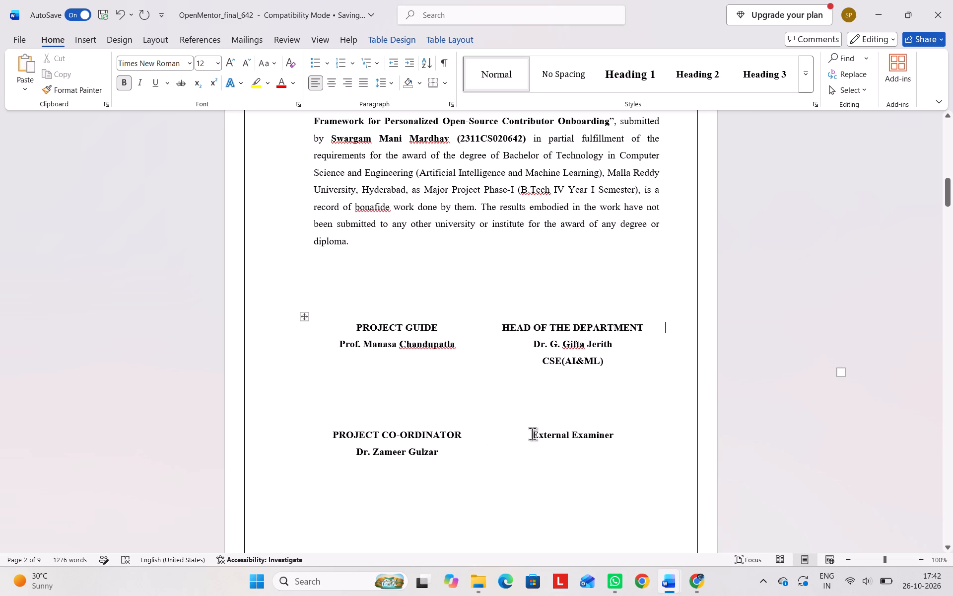
Copy the External Examiner label and paste it over the PROJECT CO-ORDINATOR title and name on the CERTIFICATE page.
right_drag(532, 434, 605, 438)
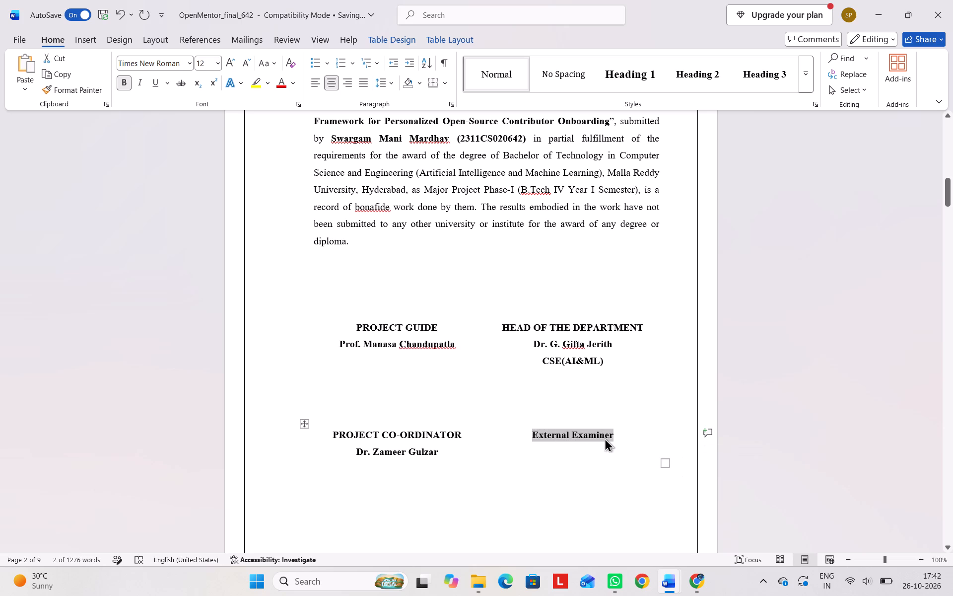
key(ctrl+c)
drag(333, 434, 422, 454)
key(ctrl+v)
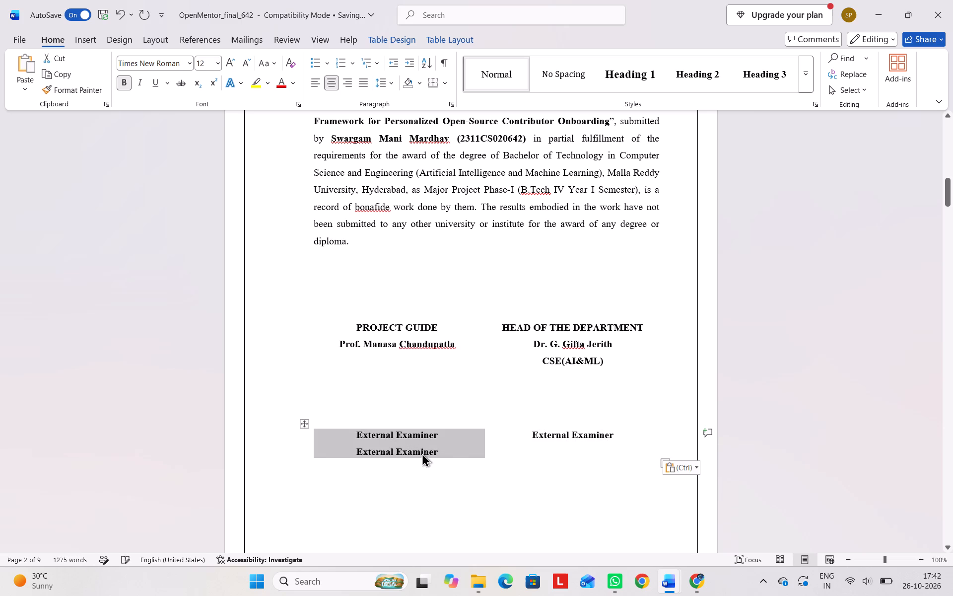
Delete the duplicate second External Examiner line below the PROJECT GUIDE block on the CERTIFICATE page.
click(446, 452)
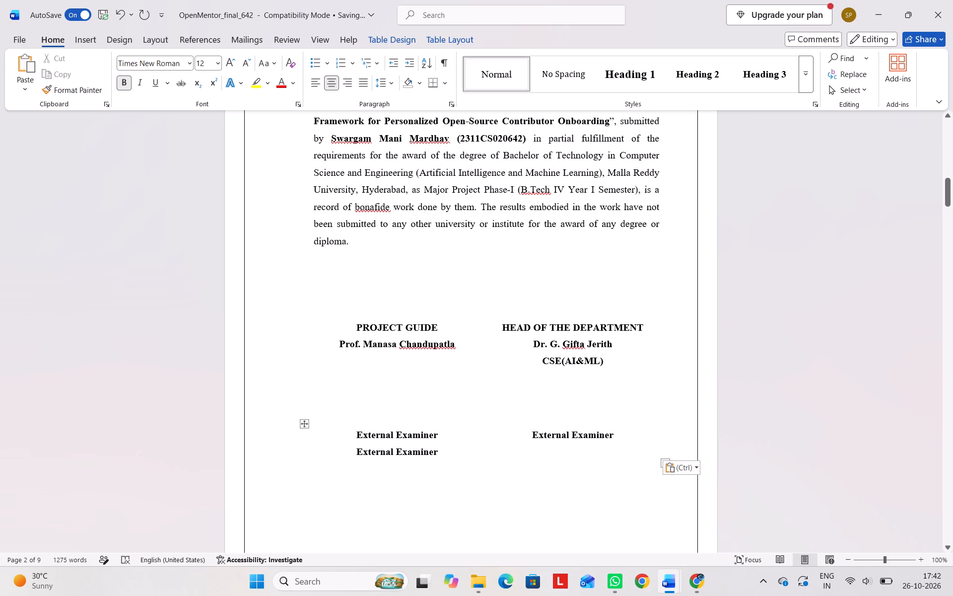
key(Left)
key(Right)
key(BackSpace)
key(BackSpace)
key(BackSpace)
key(BackSpace)
key(BackSpace)
key(BackSpace)
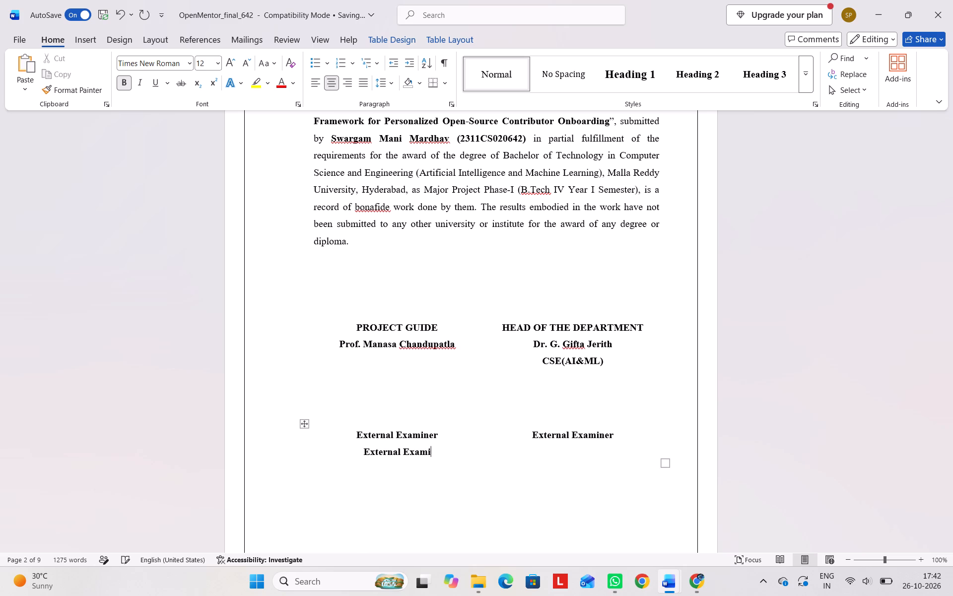
key(BackSpace)
key(BackSpace)
key(BackSpace)
key(BackSpace)
key(BackSpace)
key(BackSpace)
key(BackSpace)
key(BackSpace)
key(BackSpace)
key(BackSpace)
key(BackSpace)
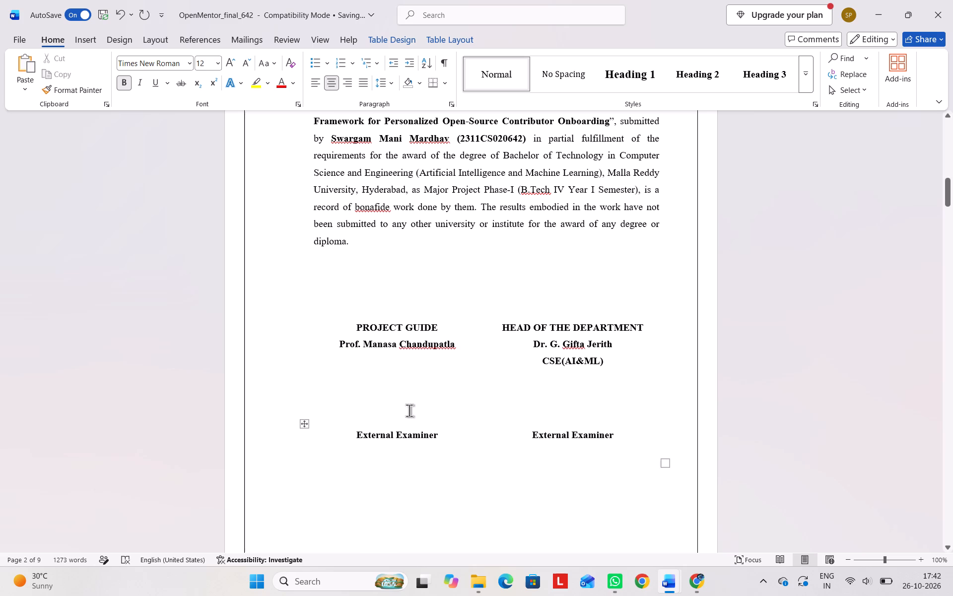
Change the External Examiner label below the PROJECT GUIDE block to Internal Examiner.
click(368, 438)
key(BackSpace)
key(BackSpace)
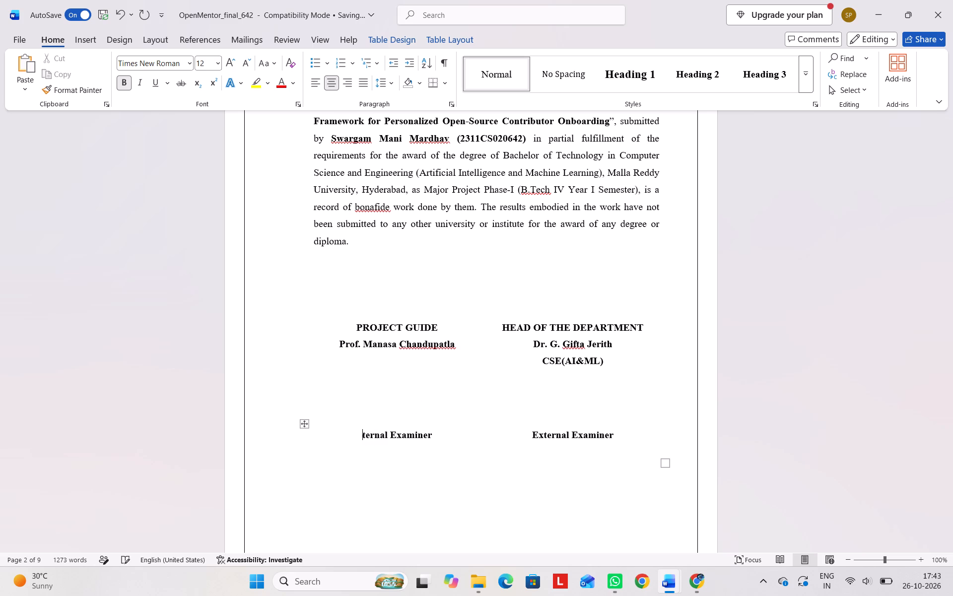
key(i)
key(n)
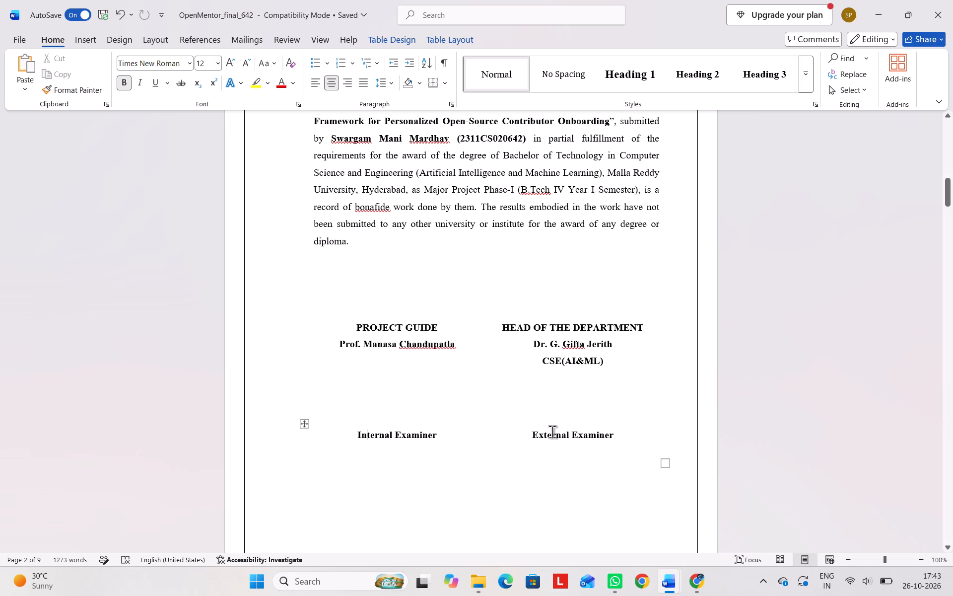
Bold the project guide's name, Assistant Professor title and department through Engineering (AI & ML) in the DECLARATION's first paragraph.
scroll(552, 432, down, 9)
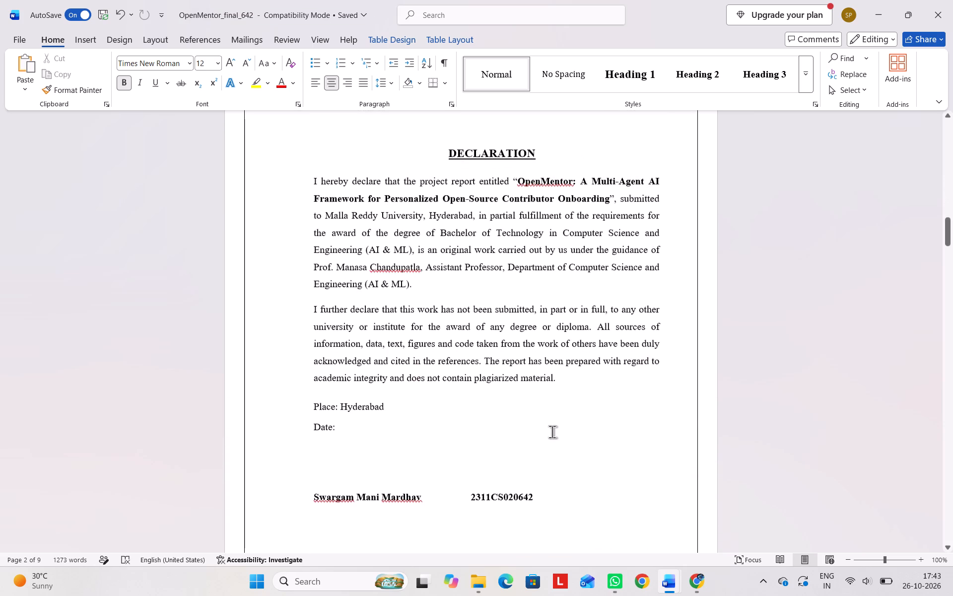
scroll(552, 432, down, 1)
scroll(552, 432, up, 1)
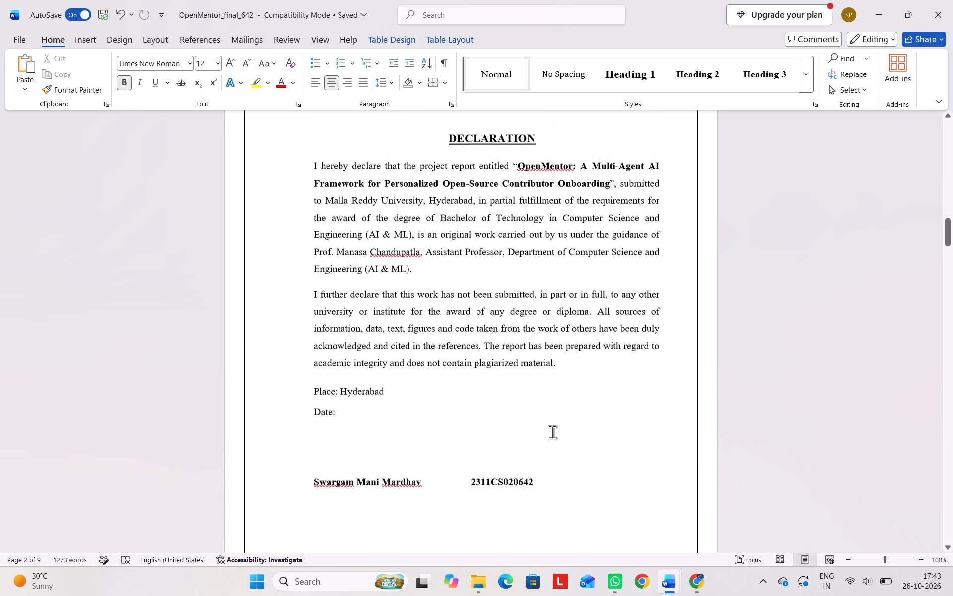
drag(314, 255, 411, 272)
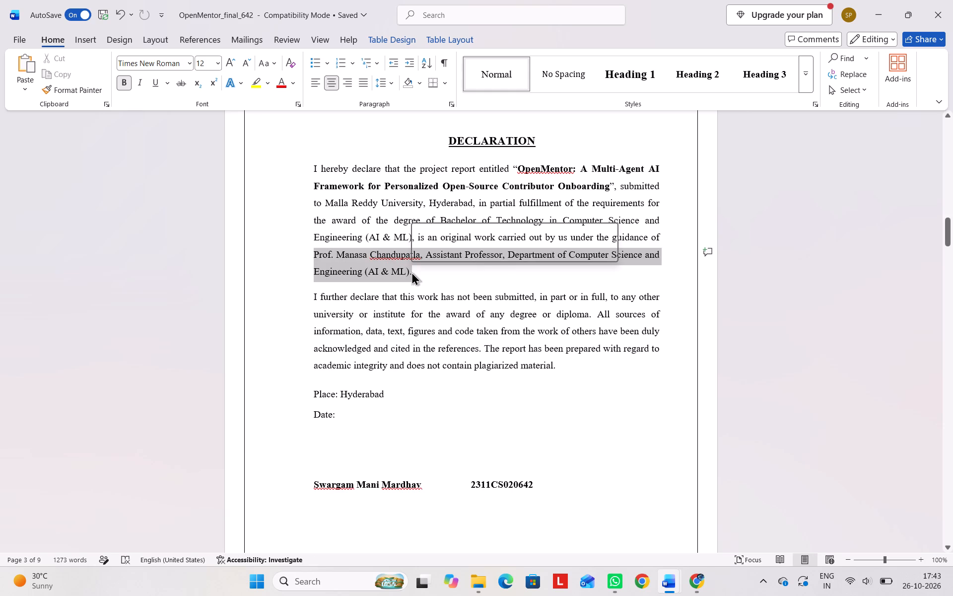
click(420, 253)
click(513, 290)
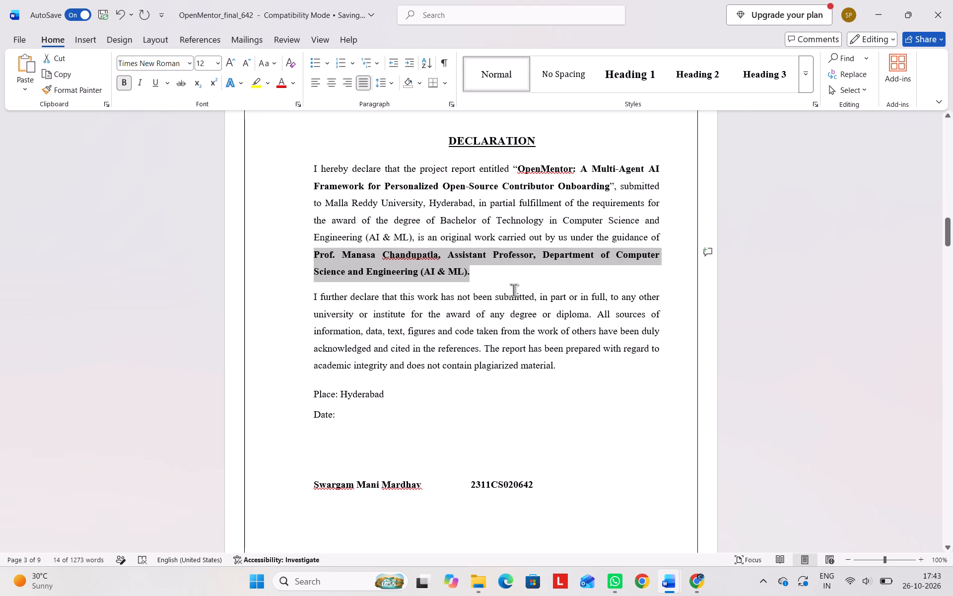
Replace the title Dean with HOD before CSE (AIML) in the ACKNOWLEDGEMENT page's thanks paragraph.
scroll(513, 290, down, 7)
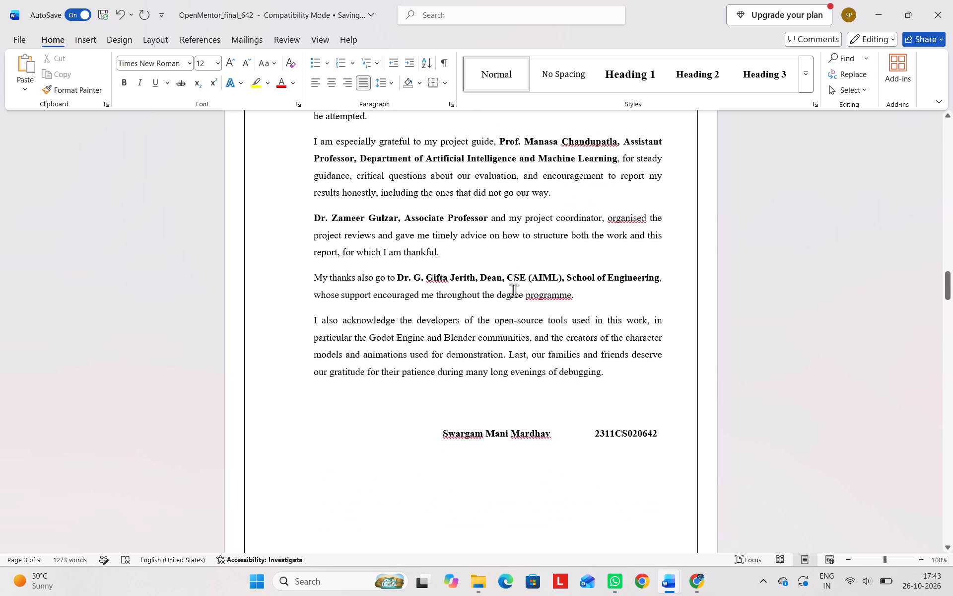
scroll(513, 290, up, 1)
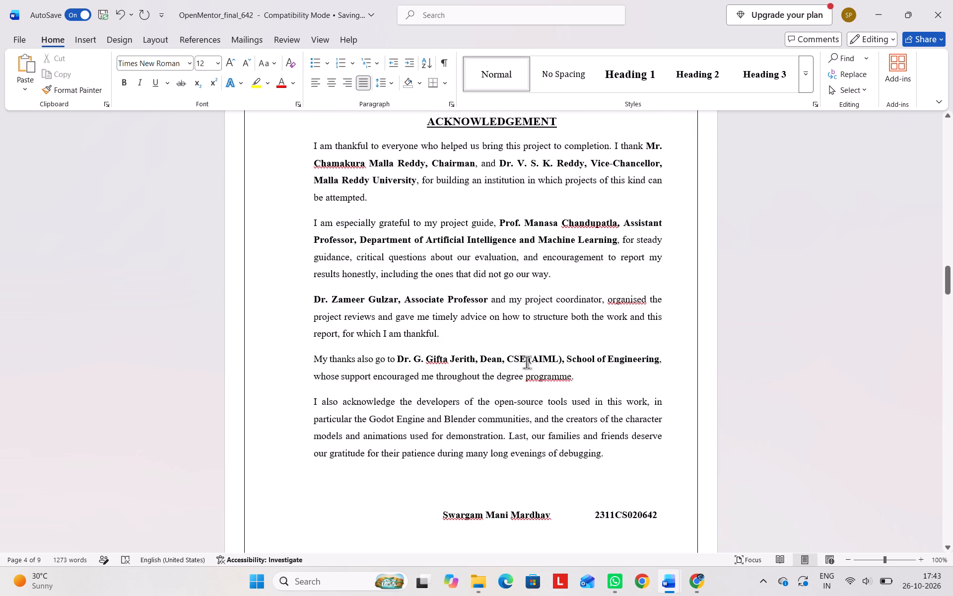
click(501, 360)
key(BackSpace)
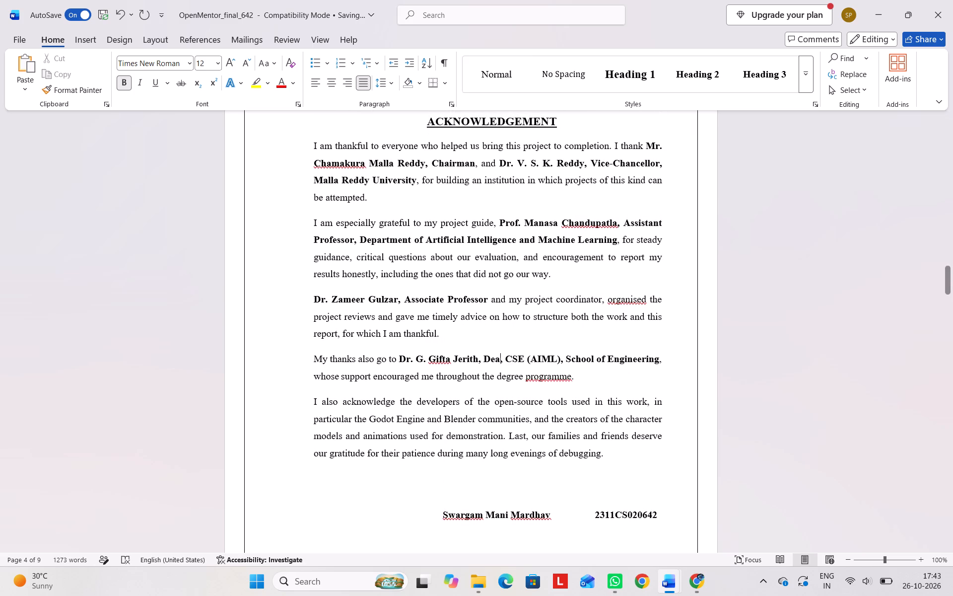
key(BackSpace)
key(BackSpace)
key(BackSpace)
text(HOD)
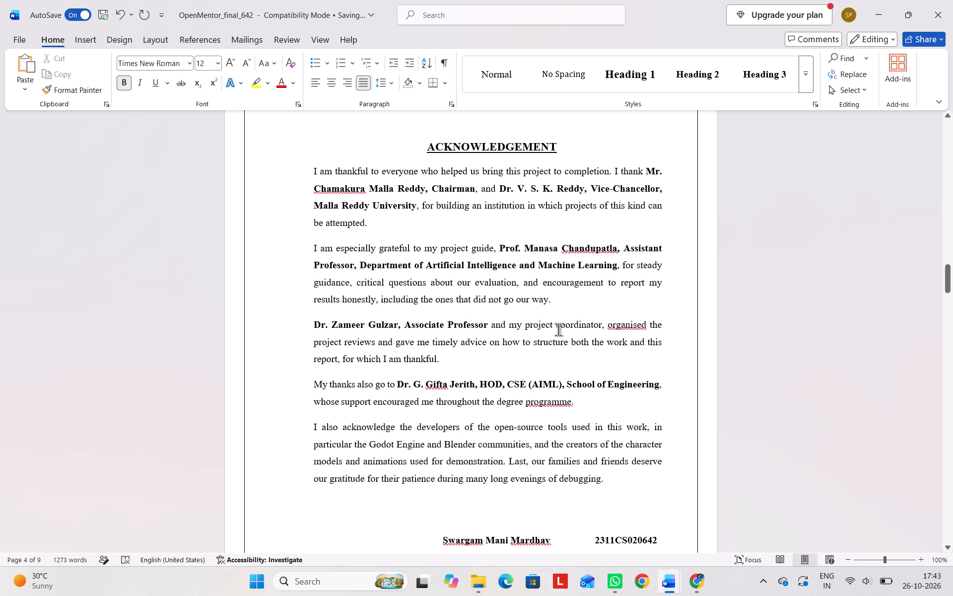
Delete the word "and" before "my project coordinator" in the ACKNOWLEDGEMENT.
drag(511, 324, 586, 276)
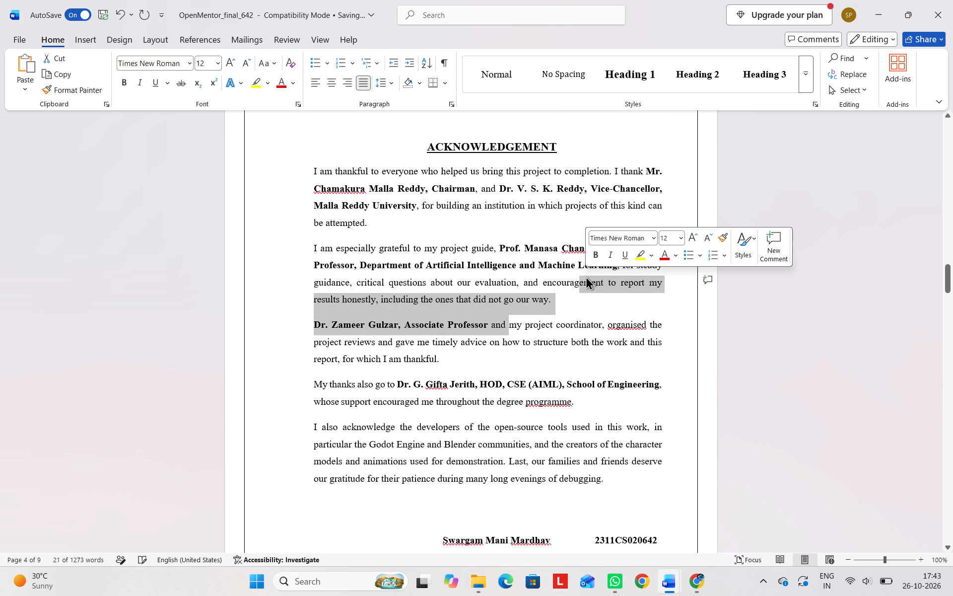
click(504, 318)
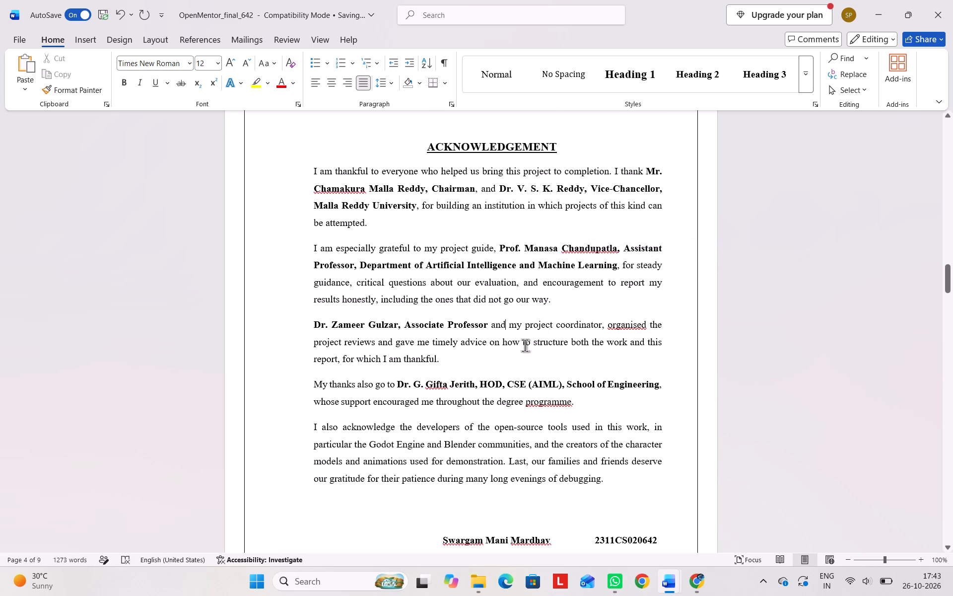
key(Right)
key(BackSpace)
key(BackSpace)
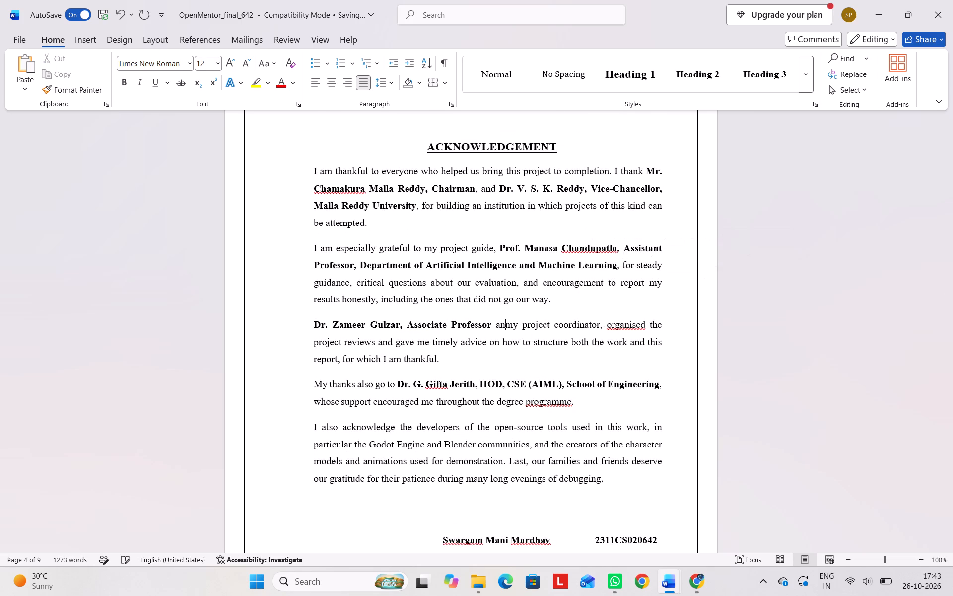
key(BackSpace)
key(BackSpace)
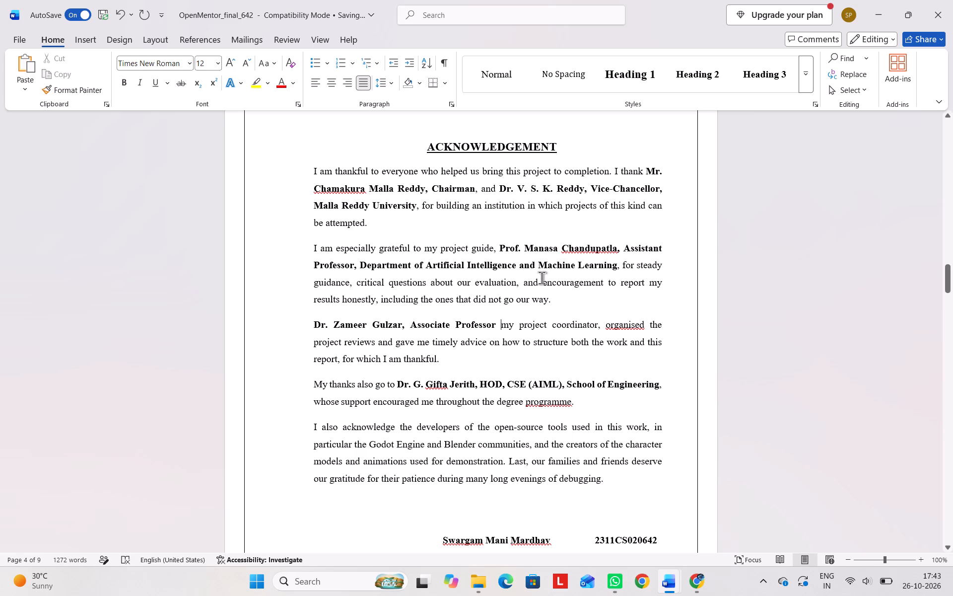
Review the front pages from the ACKNOWLEDGEMENT to the TABLE OF CONTENTS, and back up through the CERTIFICATE to the title page.
scroll(542, 278, right, 1)
scroll(542, 278, down, 1)
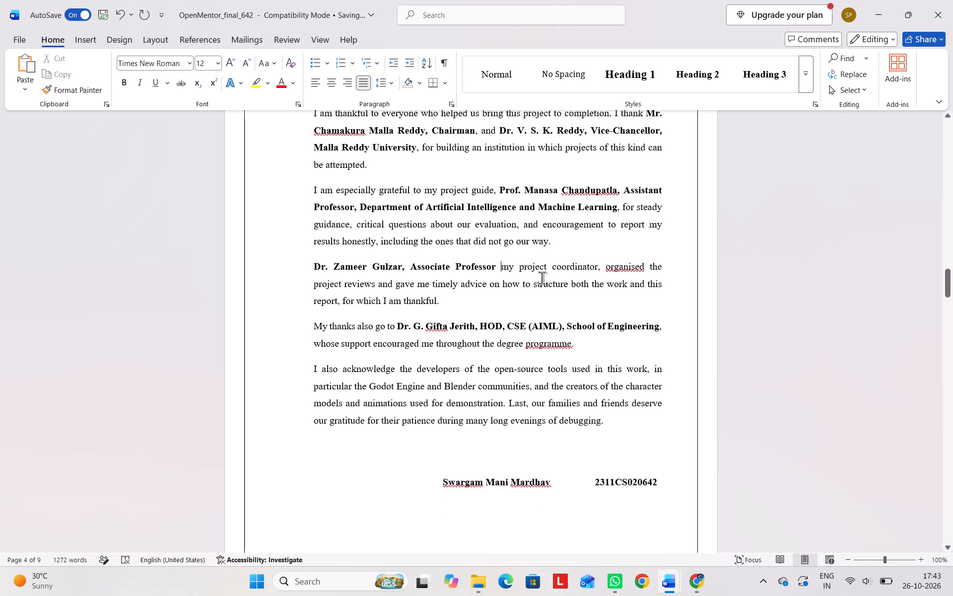
scroll(542, 278, down, 4)
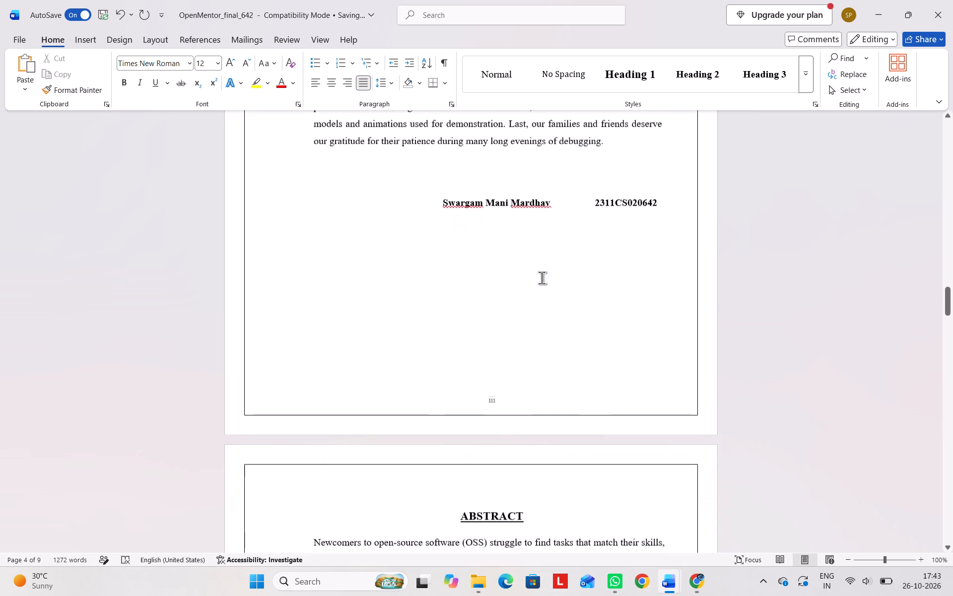
scroll(542, 278, down, 4)
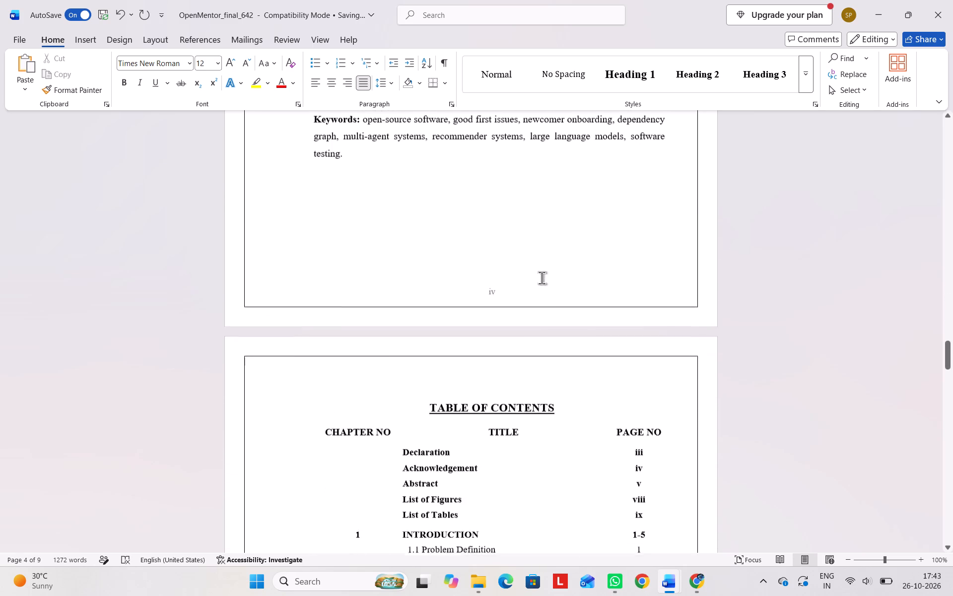
scroll(542, 278, up, 10)
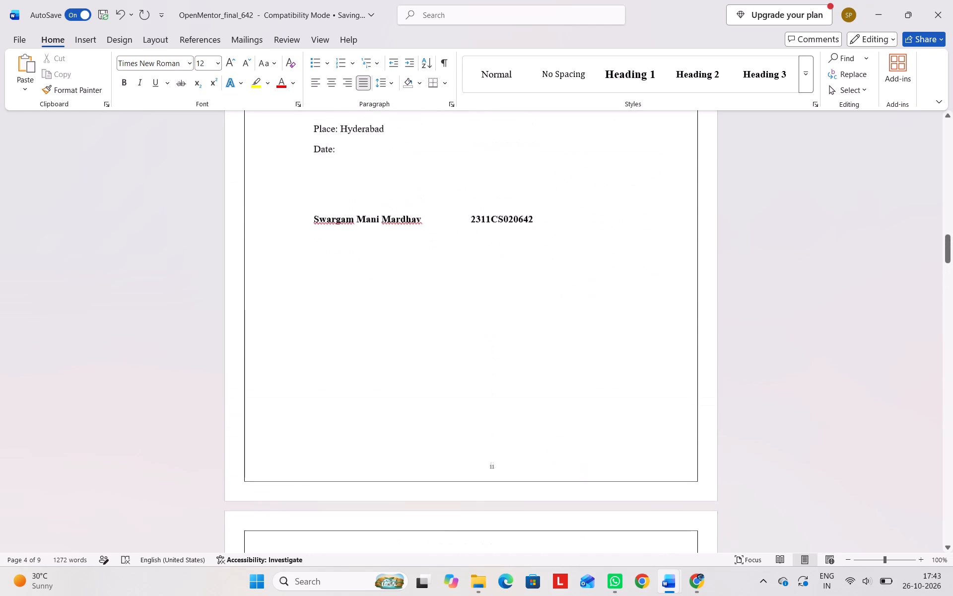
scroll(542, 278, up, 4)
scroll(542, 278, right, 1)
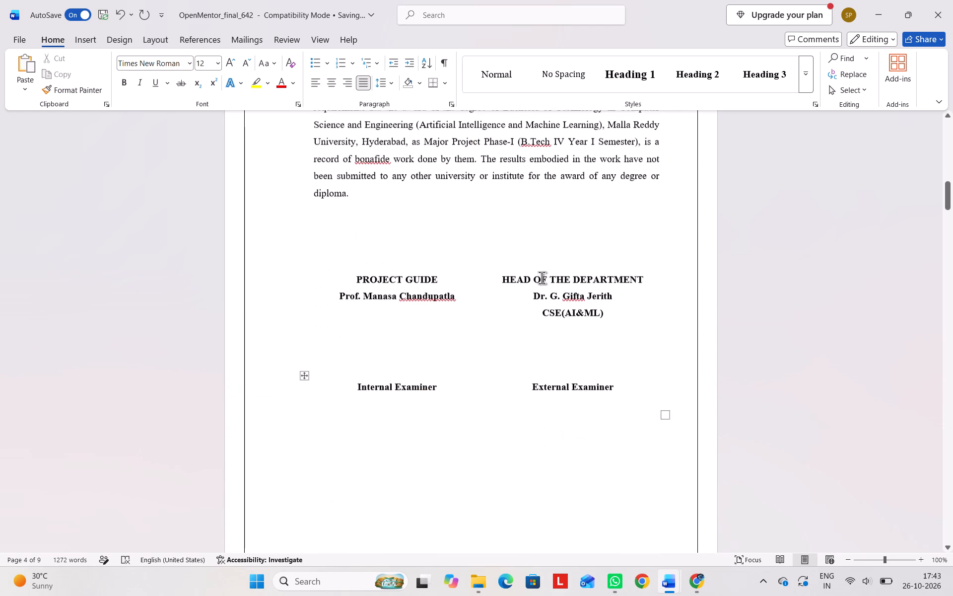
scroll(542, 278, right, 1)
scroll(542, 278, up, 5)
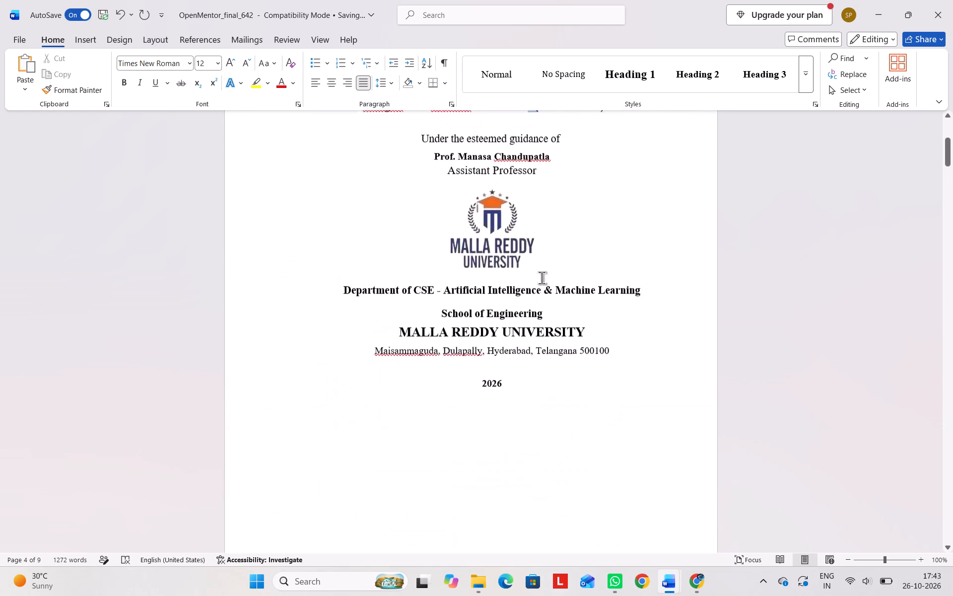
scroll(542, 278, up, 4)
Save the OpenMentor_final_642 document.
key(ctrl+s)
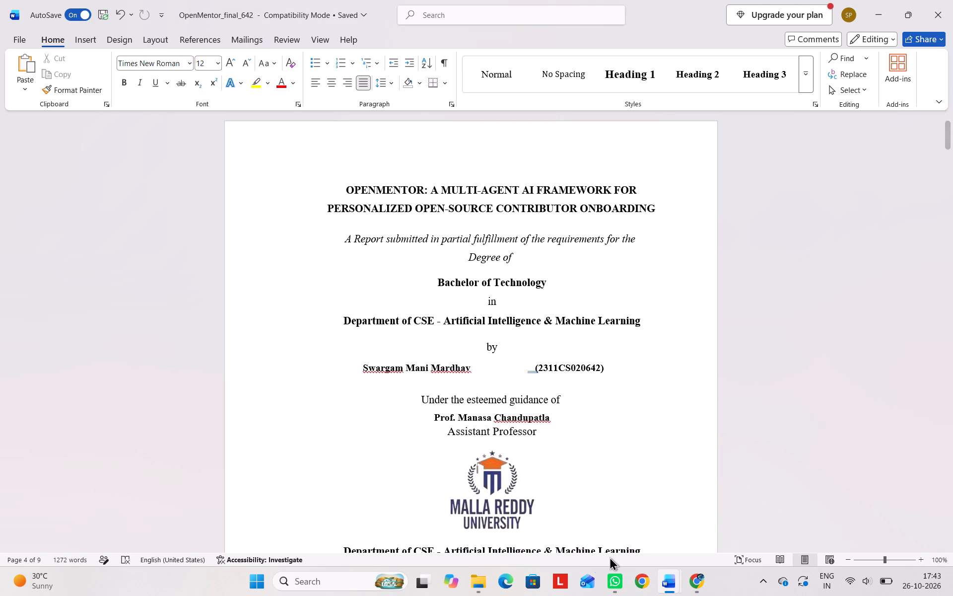
Switch to File Explorer and open OpenMentor_final_652 from the openmentor documentations folder.
click(476, 579)
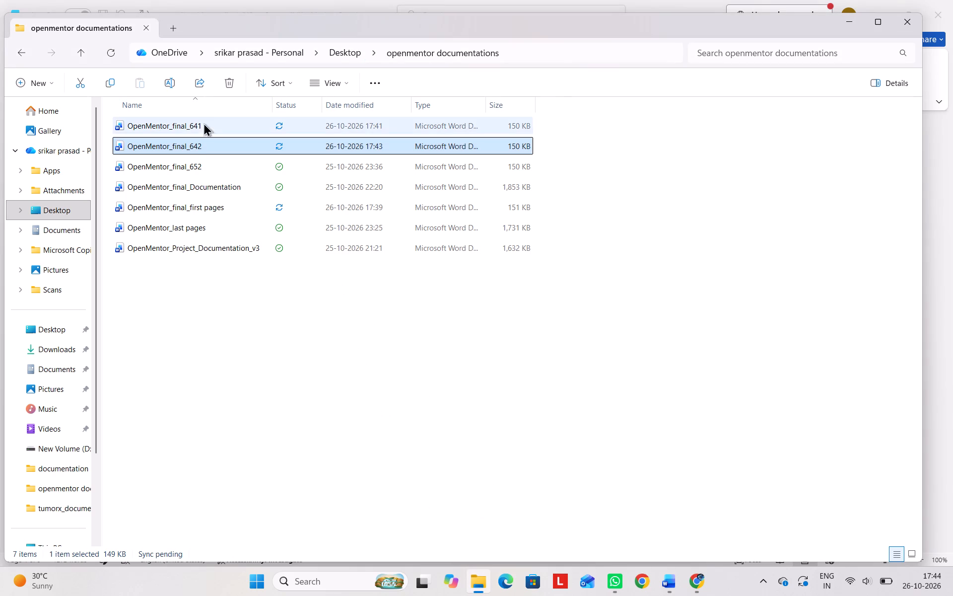
double_click(192, 162)
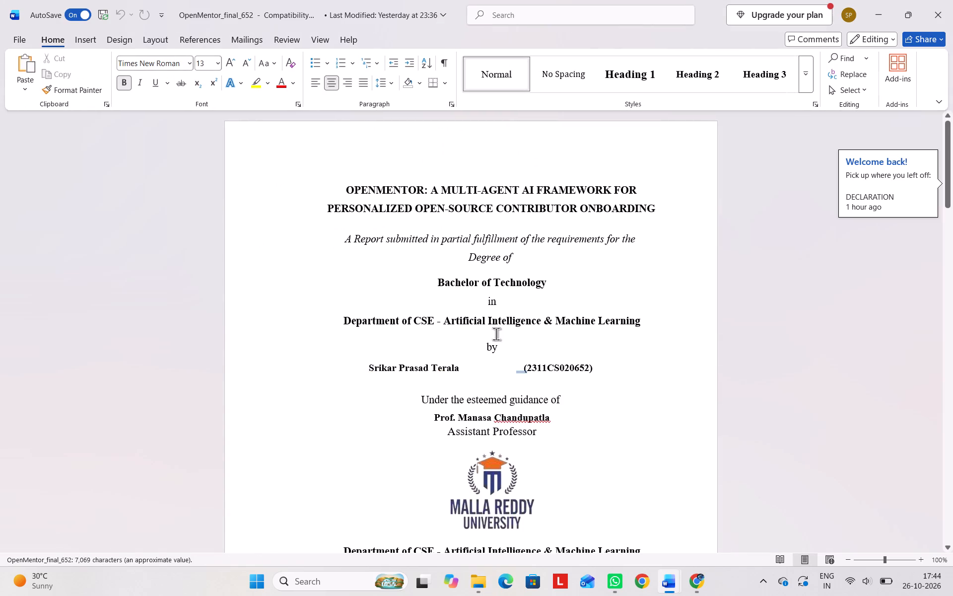
Paste the copied External Examiner label over the DEAN-CSE(AI&ML) title and name on OpenMentor_final_652's CERTIFICATE page.
scroll(534, 377, down, 7)
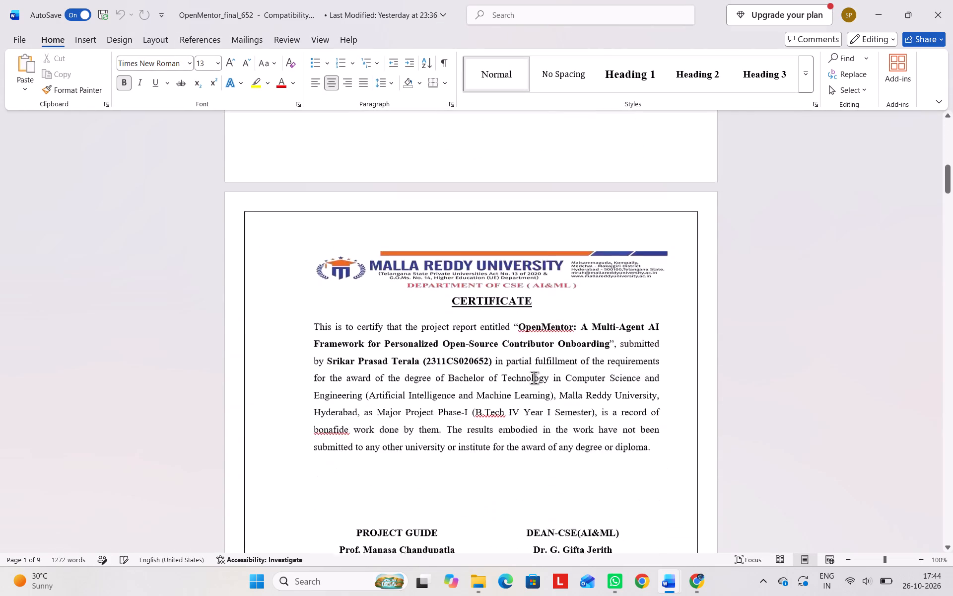
scroll(534, 377, down, 1)
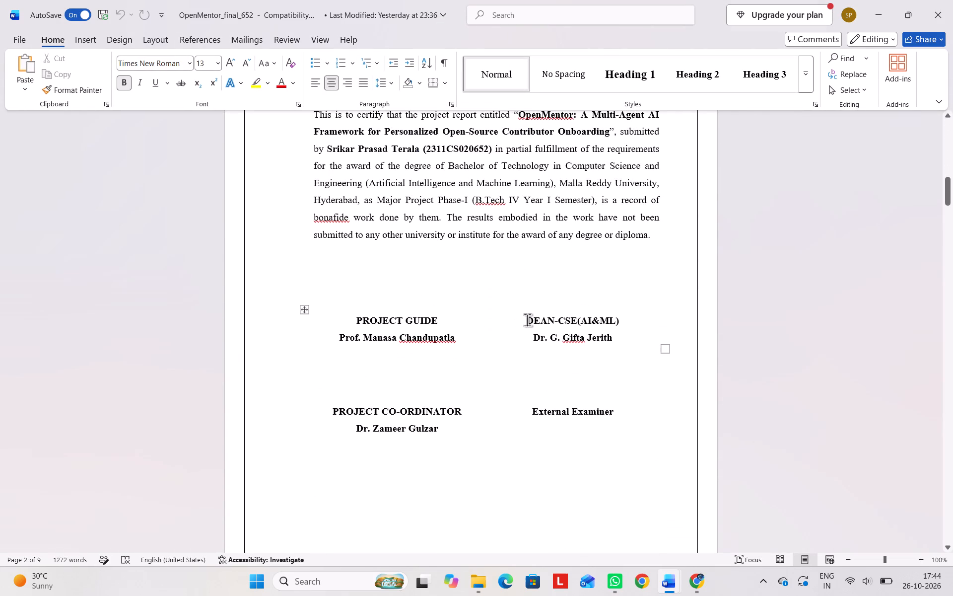
right_drag(527, 320, 612, 336)
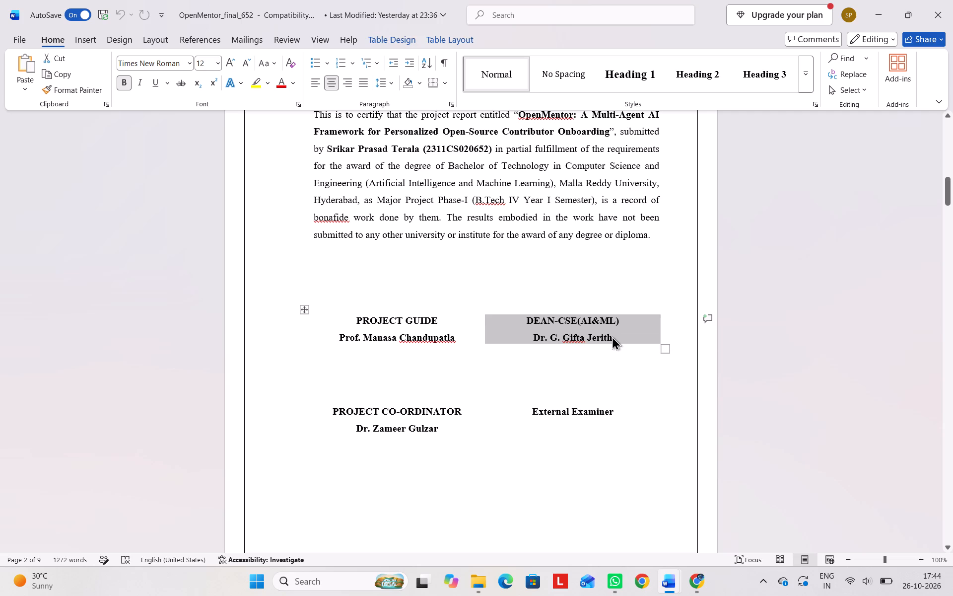
key(ctrl+v)
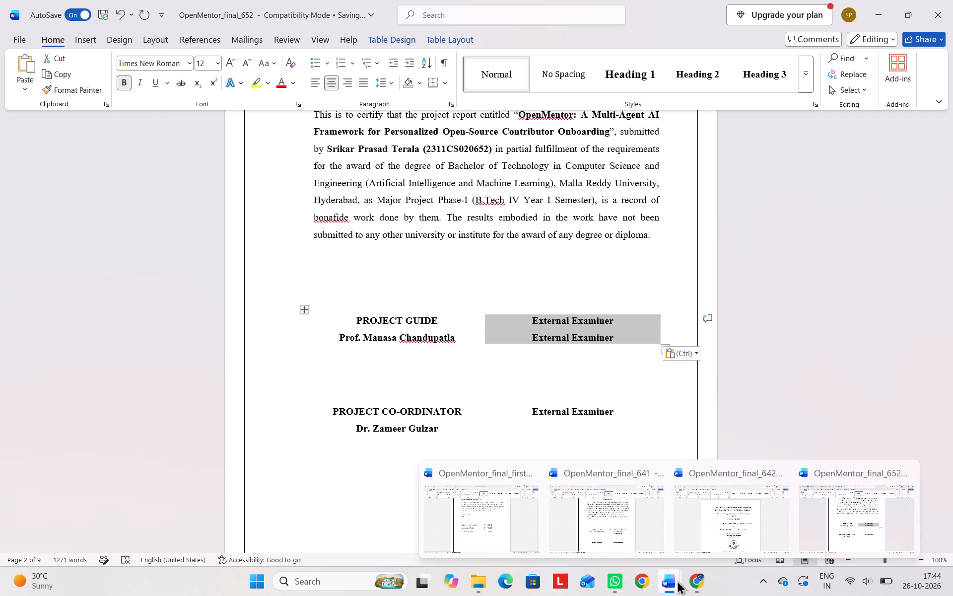
Copy the HEAD OF THE DEPARTMENT signature block from OpenMentor_final_642's CERTIFICATE page and close that document.
click(704, 516)
scroll(594, 440, down, 3)
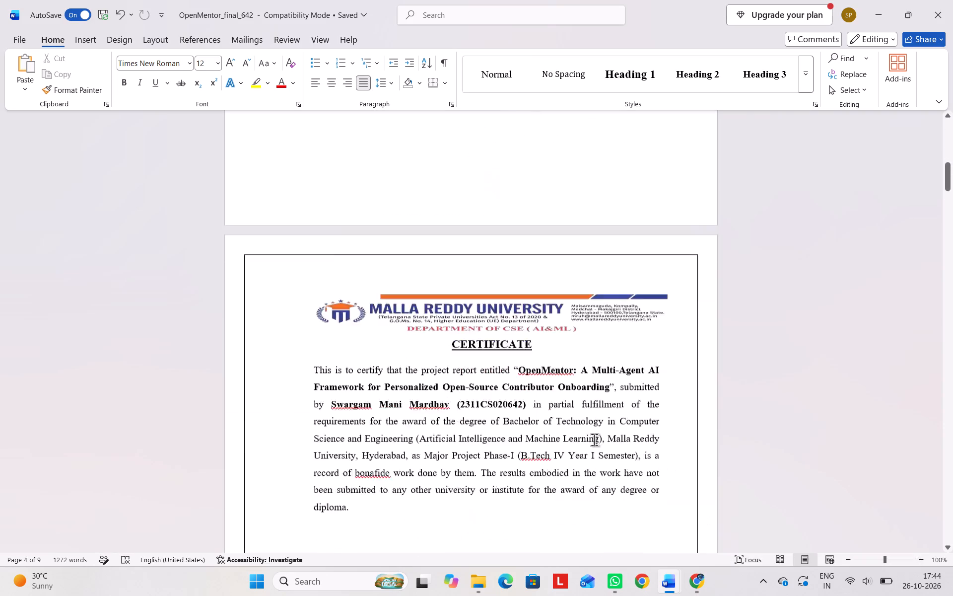
scroll(594, 440, down, 3)
drag(500, 391, 595, 426)
key(ctrl+c)
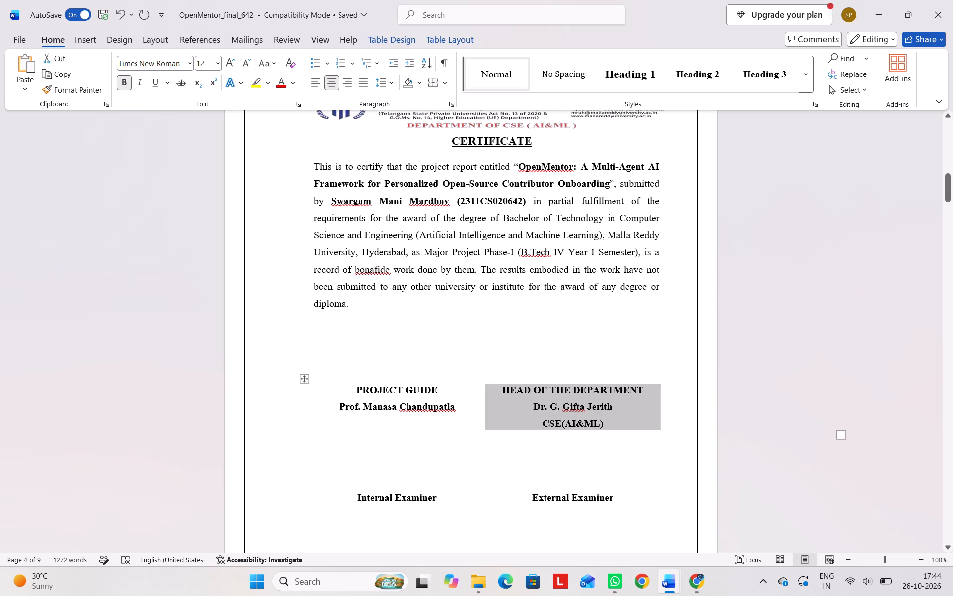
click(642, 473)
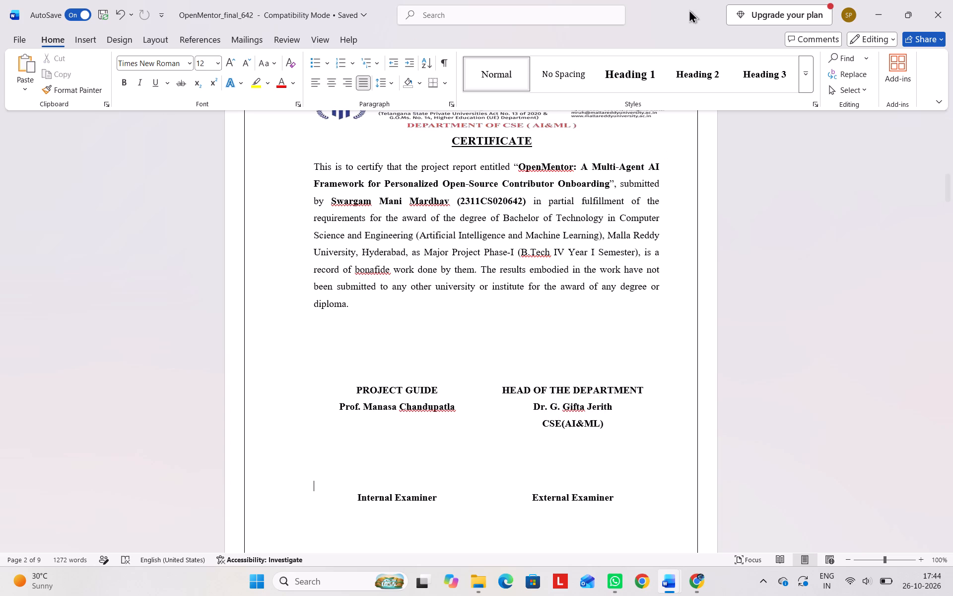
click(943, 3)
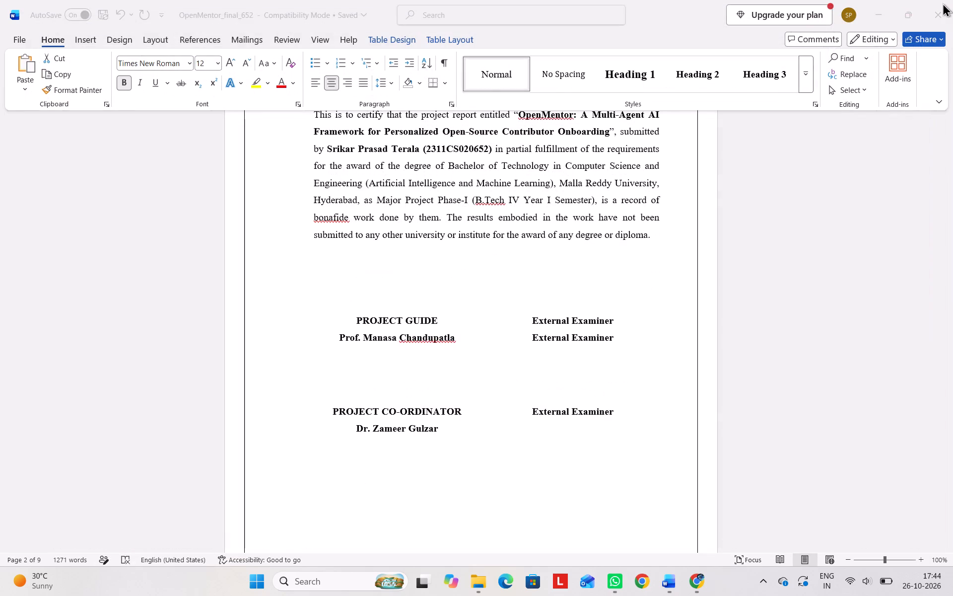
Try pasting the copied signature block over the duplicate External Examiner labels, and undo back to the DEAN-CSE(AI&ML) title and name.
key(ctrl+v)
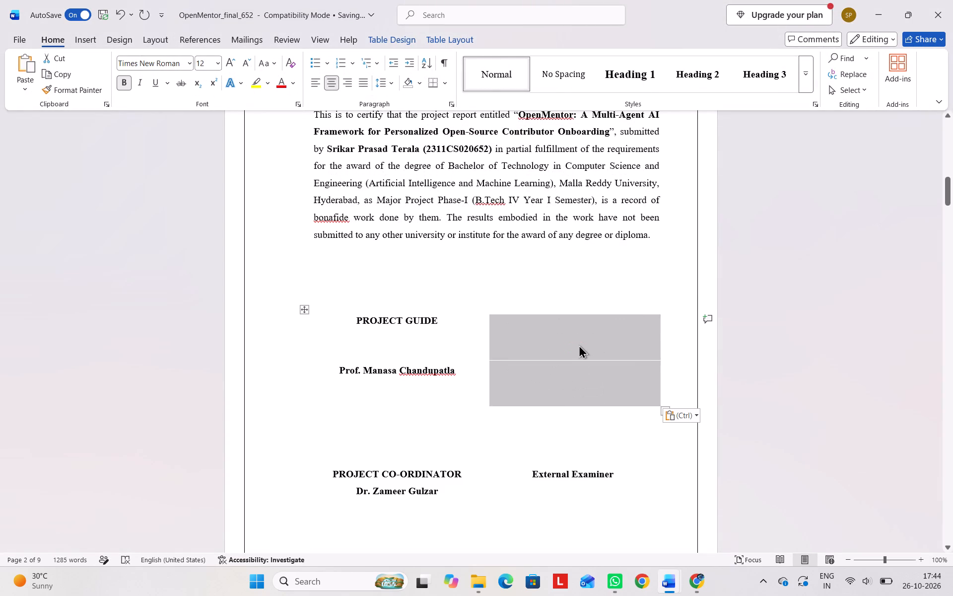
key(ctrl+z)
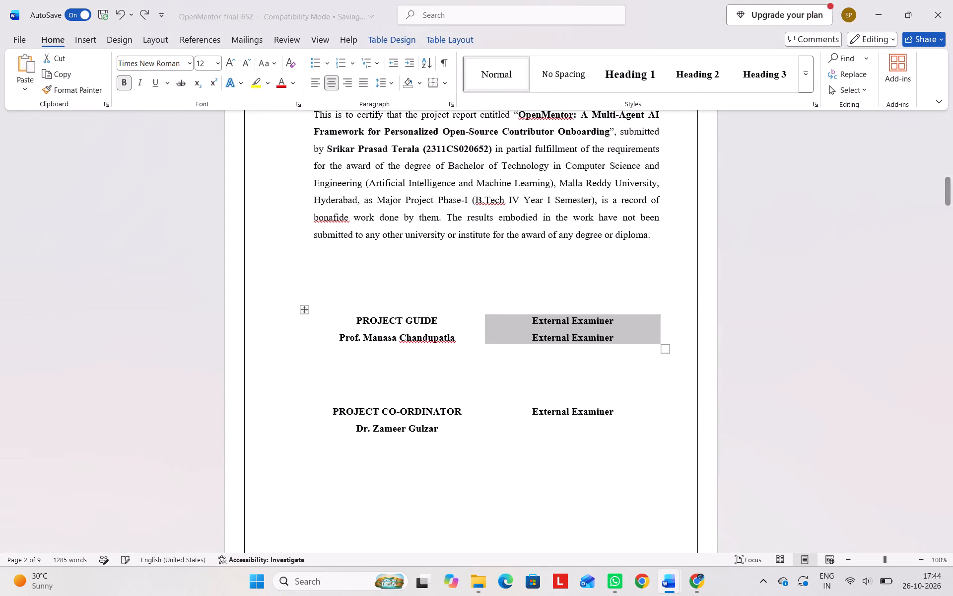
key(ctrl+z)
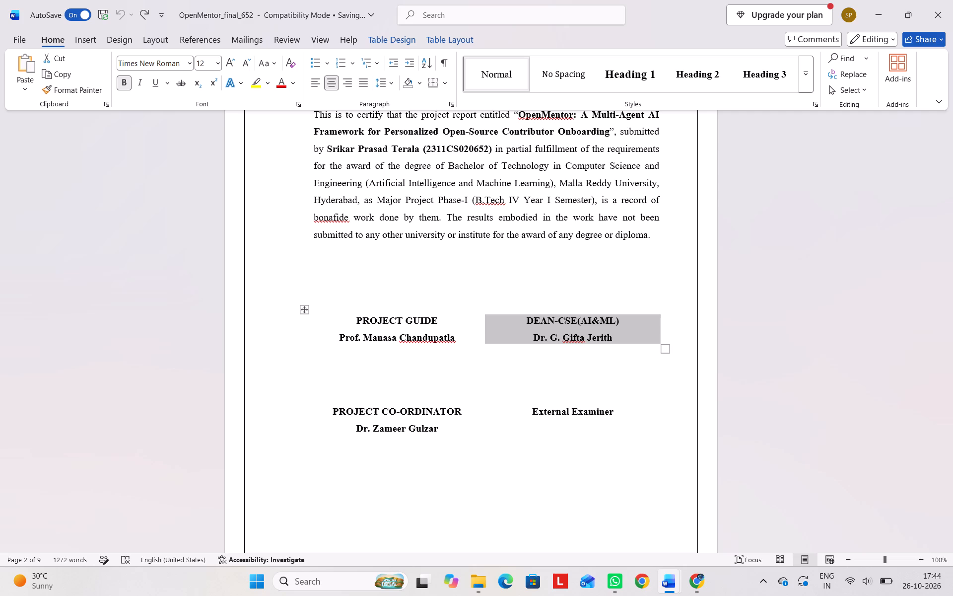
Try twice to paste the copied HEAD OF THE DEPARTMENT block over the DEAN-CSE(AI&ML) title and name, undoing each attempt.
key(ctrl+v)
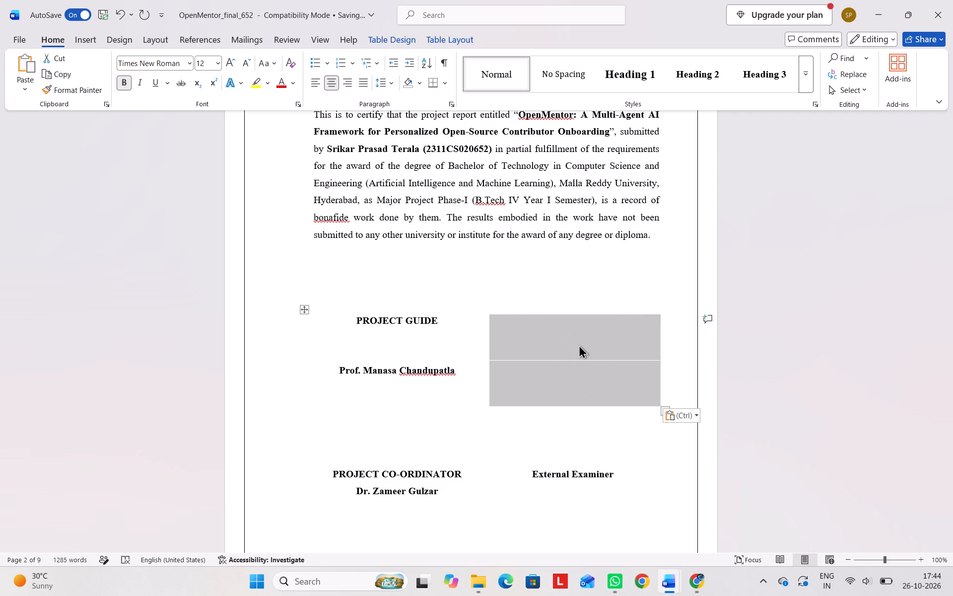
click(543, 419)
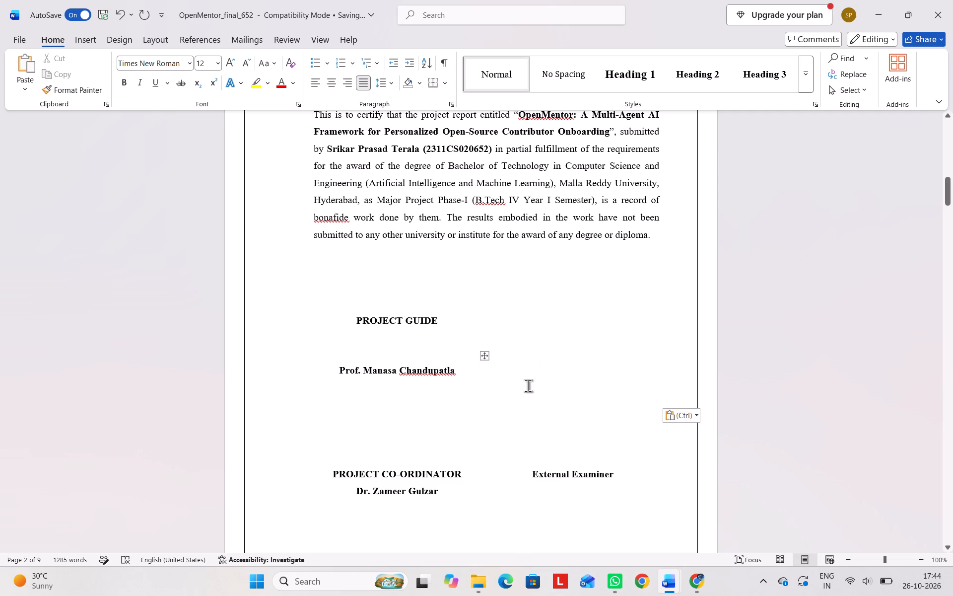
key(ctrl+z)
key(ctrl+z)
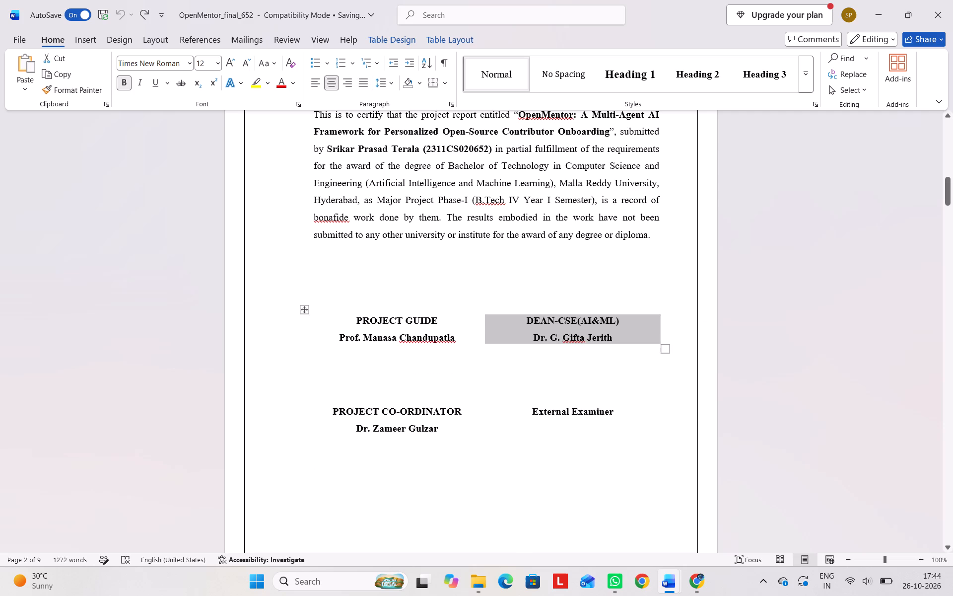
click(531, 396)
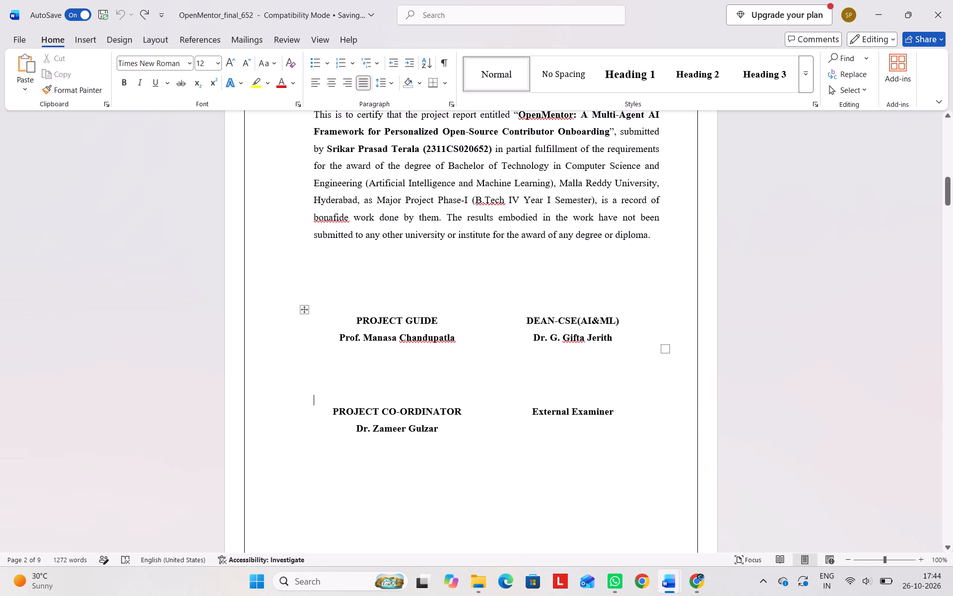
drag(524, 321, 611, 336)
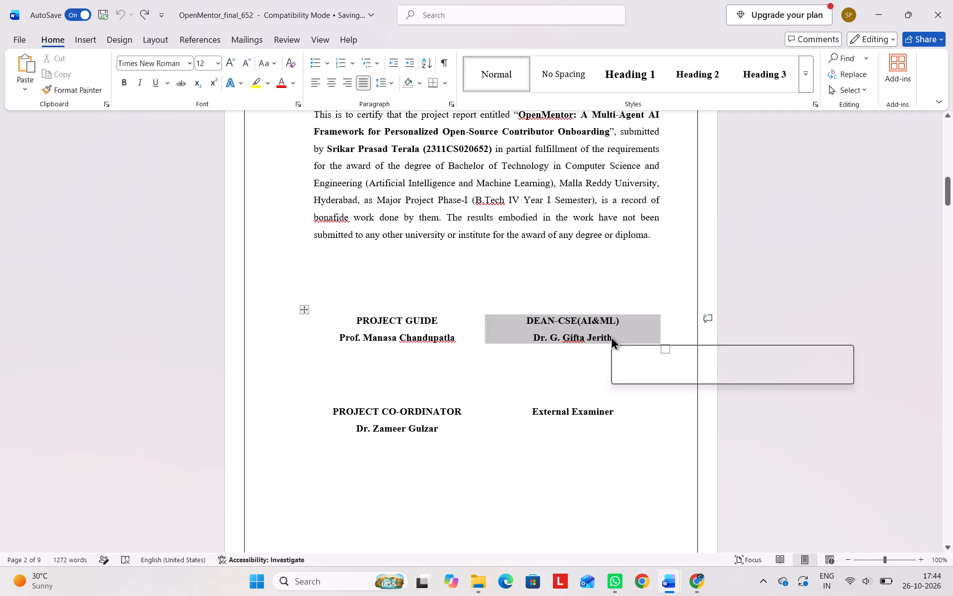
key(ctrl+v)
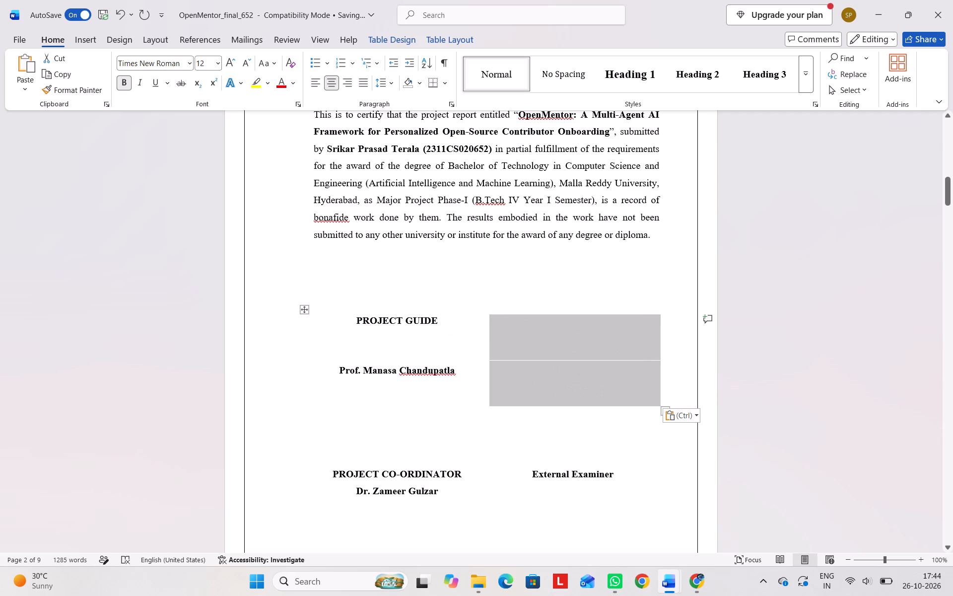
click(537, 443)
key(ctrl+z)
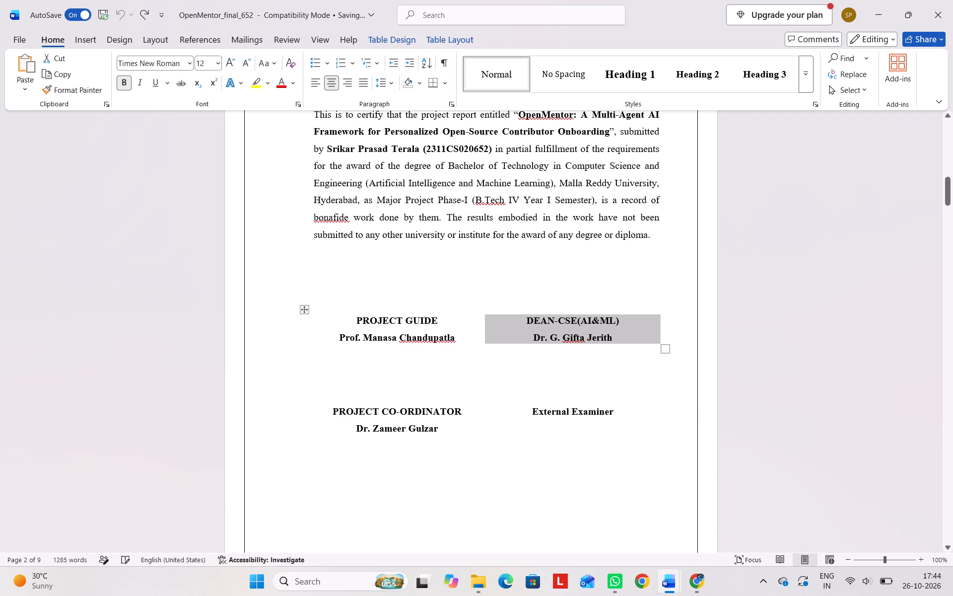
Replace the "DEAN-" prefix before CSE(AI&ML) on the CERTIFICATE page with "HEAD OF THE DEPARTMENT" followed by a space.
click(615, 321)
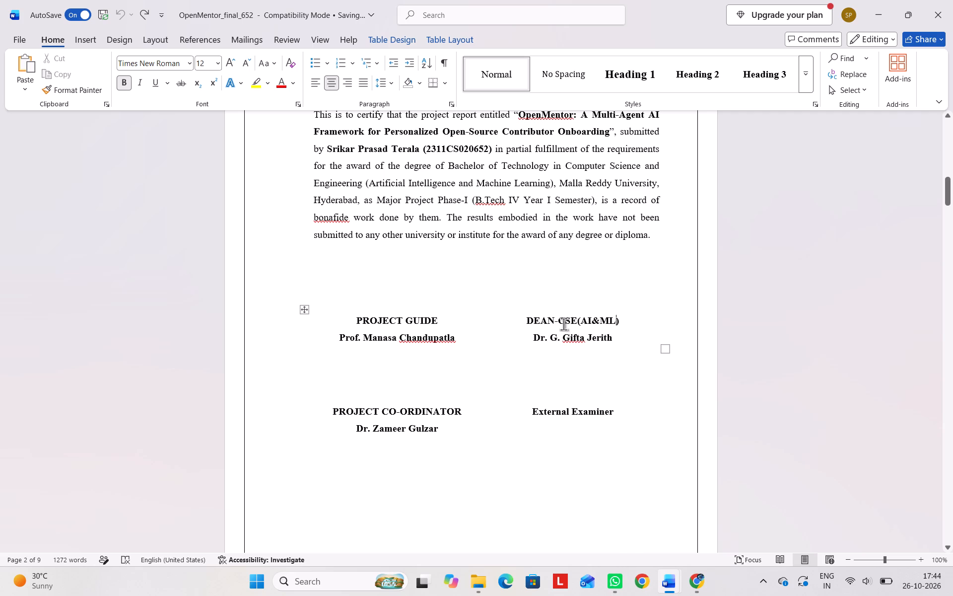
click(578, 322)
click(559, 323)
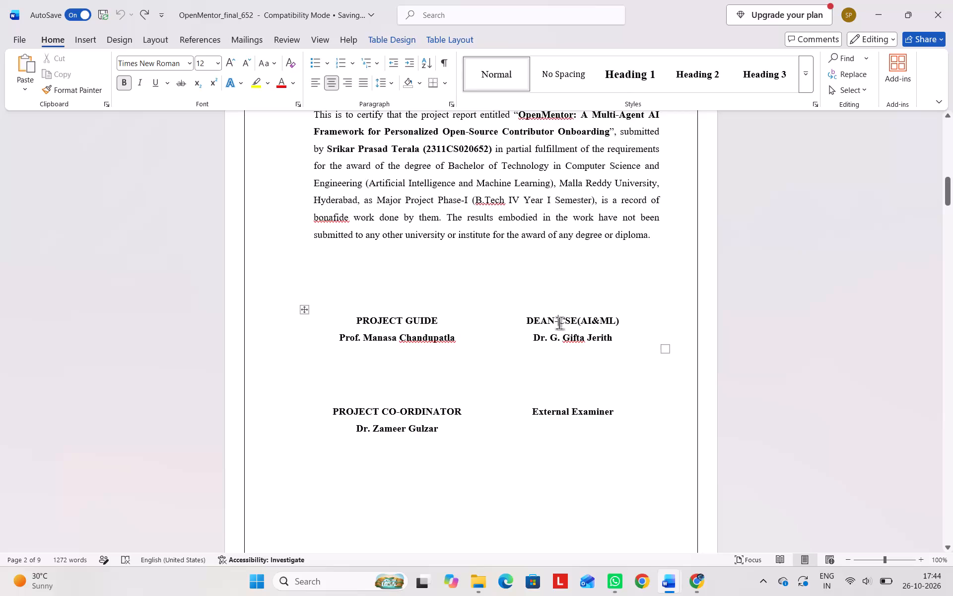
key(BackSpace)
key(BackSpace)
key(BackSpace)
key(BackSpace)
key(BackSpace)
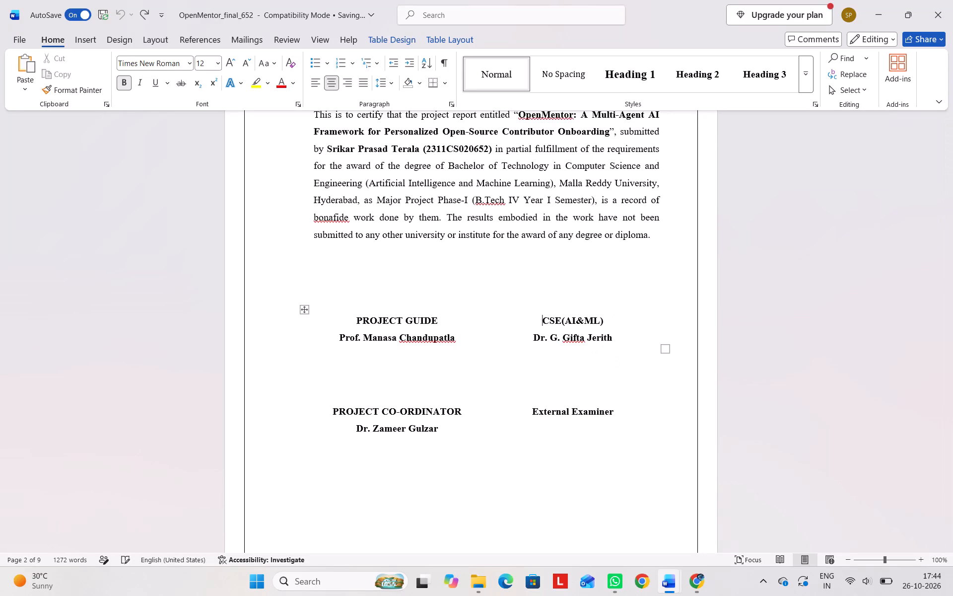
text(HEAD)
key(space)
text(OF THE)
key(space)
text(DE)
text(PA)
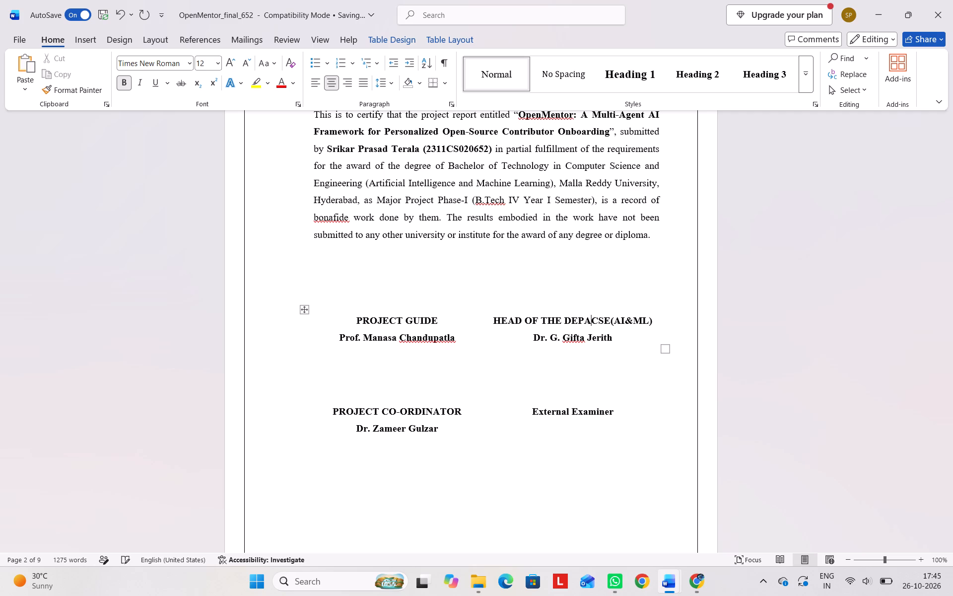
text(RTMENT)
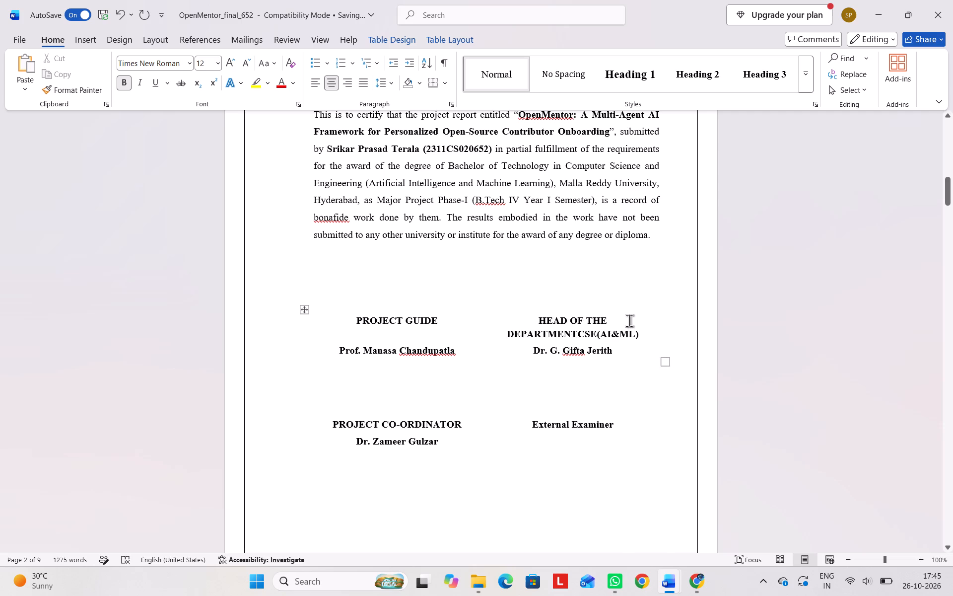
drag(579, 335, 637, 340)
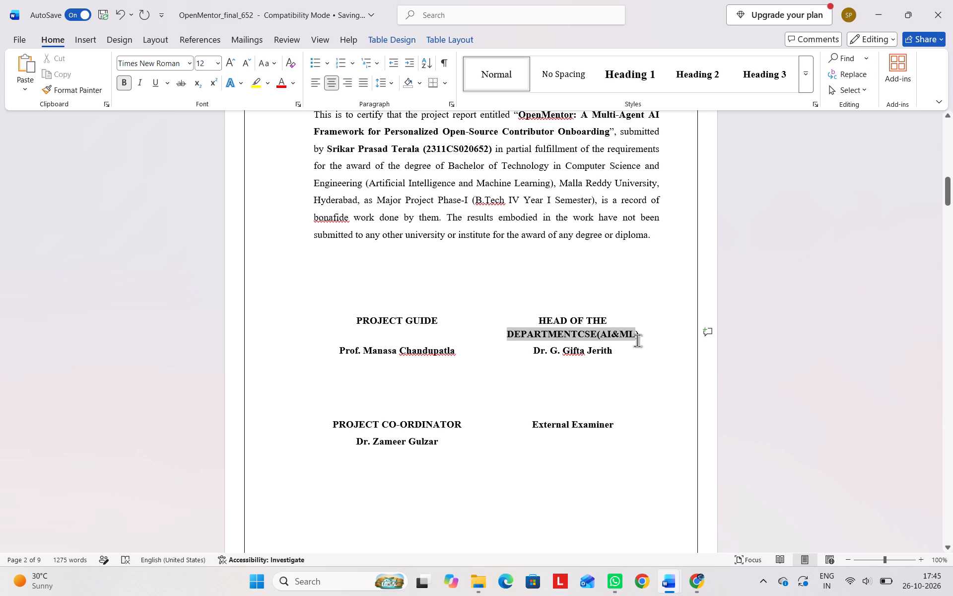
drag(637, 340, 639, 340)
click(603, 377)
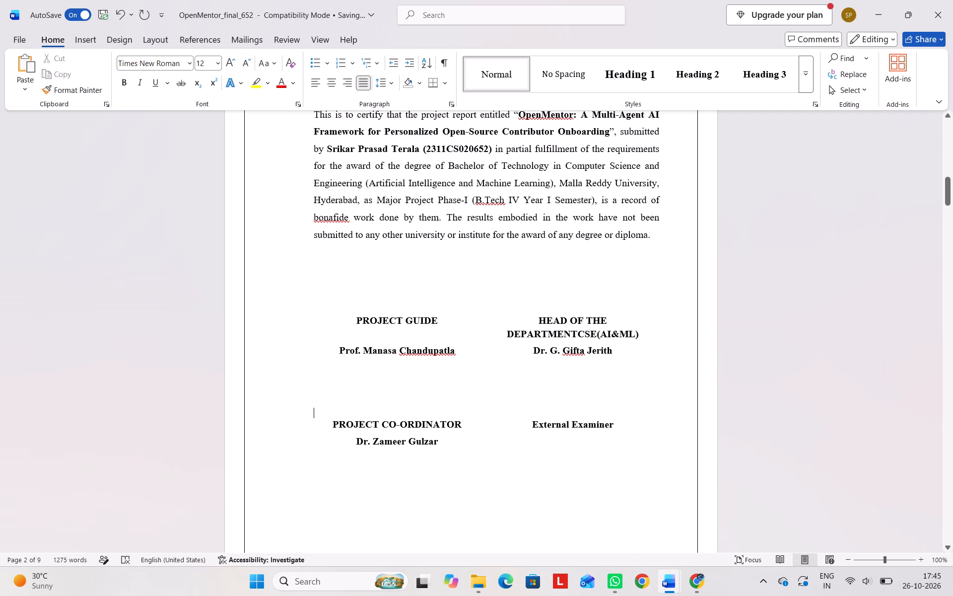
click(579, 332)
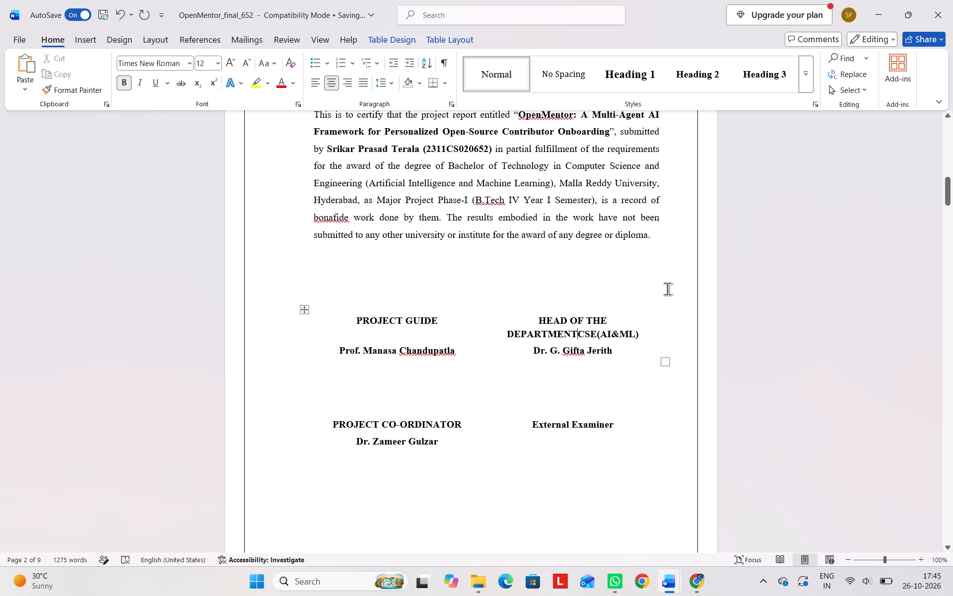
key(space)
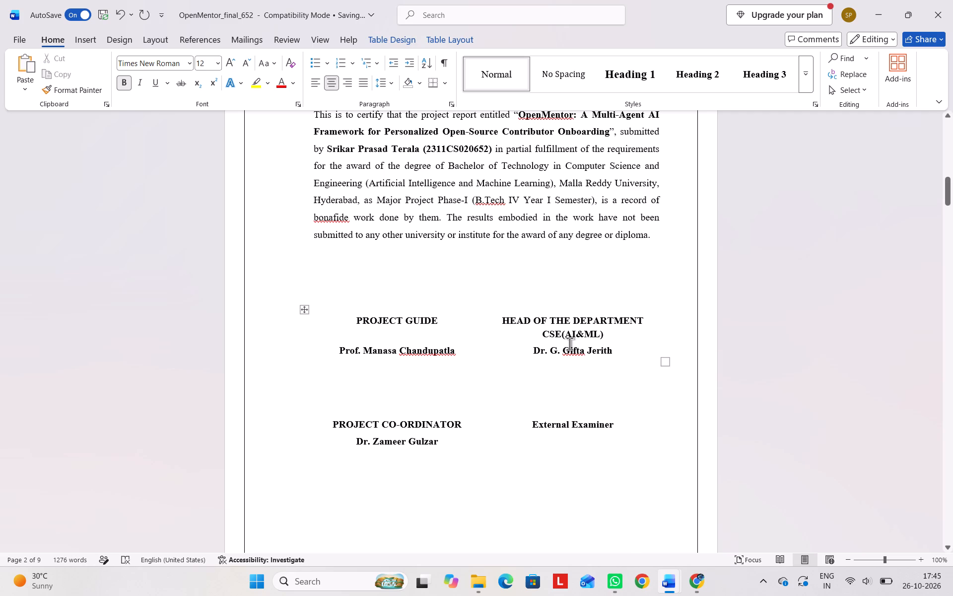
Move CSE(AI&ML) from the HEAD OF THE DEPARTMENT title to a new line beneath the department head's name.
drag(542, 333, 607, 331)
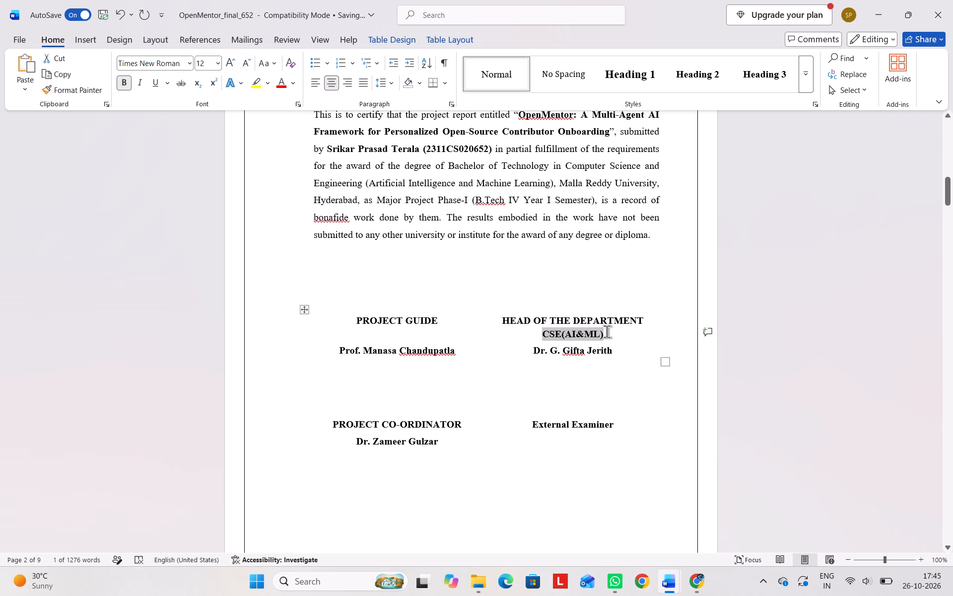
key(ctrl+x)
click(620, 338)
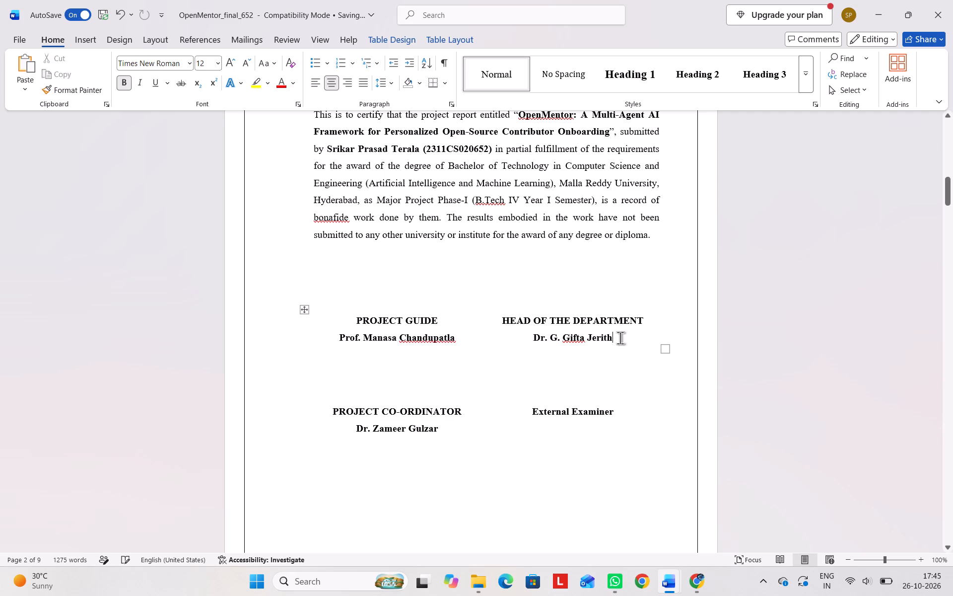
key(Return)
key(ctrl+v)
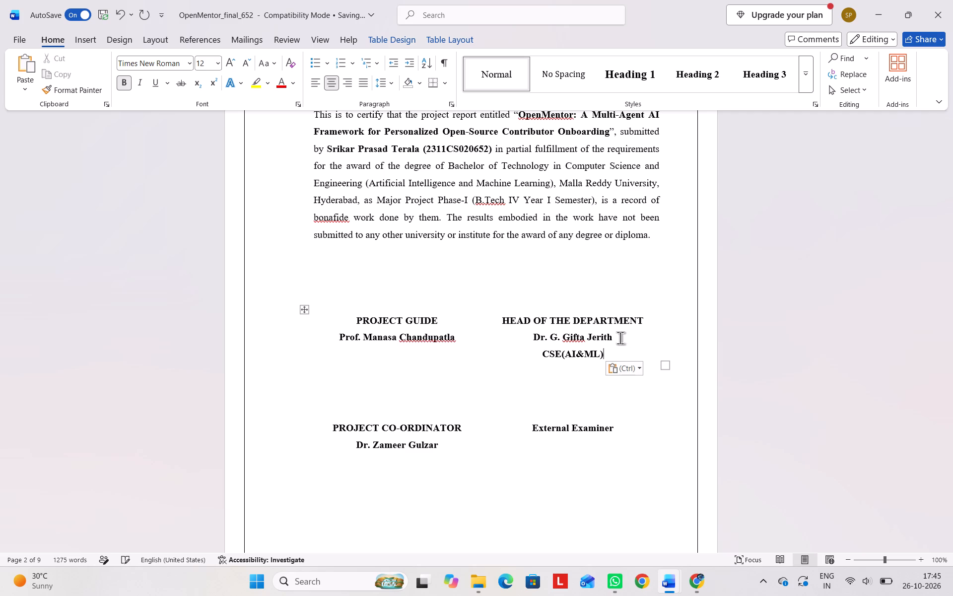
click(628, 395)
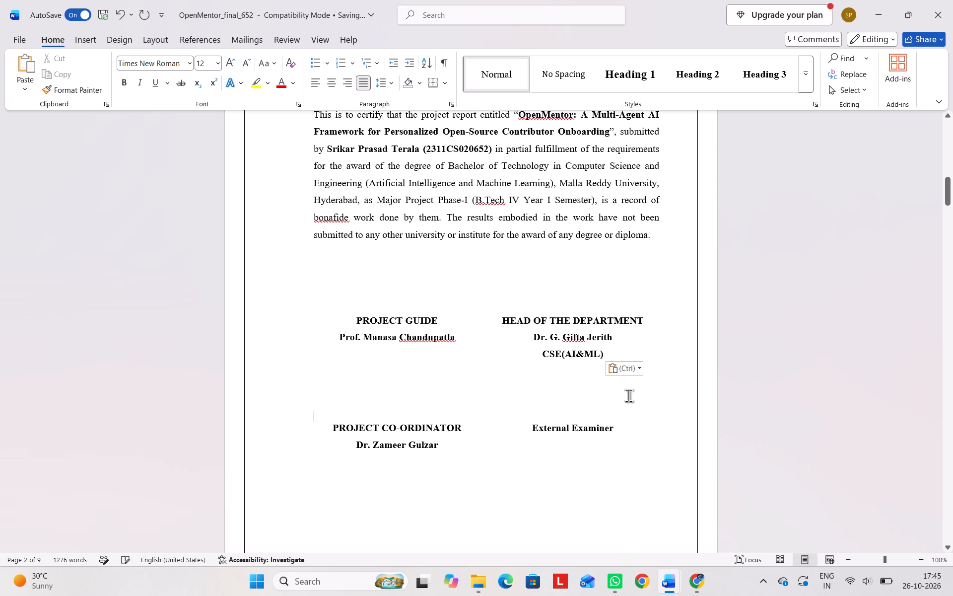
Review OpenMentor_final_652's front pages, from the title page and CERTIFICATE through the DECLARATION, ACKNOWLEDGEMENT and ABSTRACT.
scroll(628, 395, down, 3)
scroll(628, 395, up, 1)
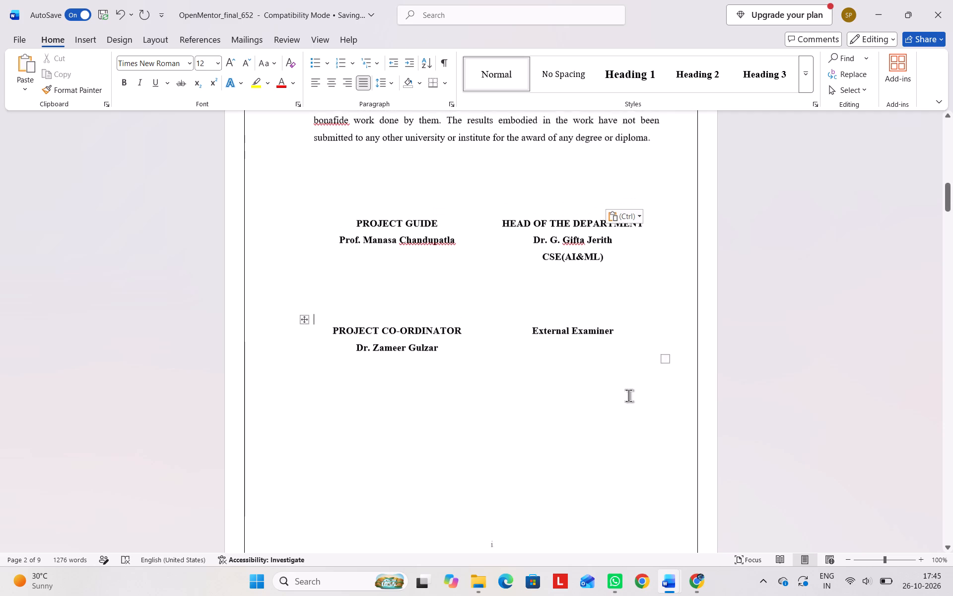
scroll(628, 395, up, 4)
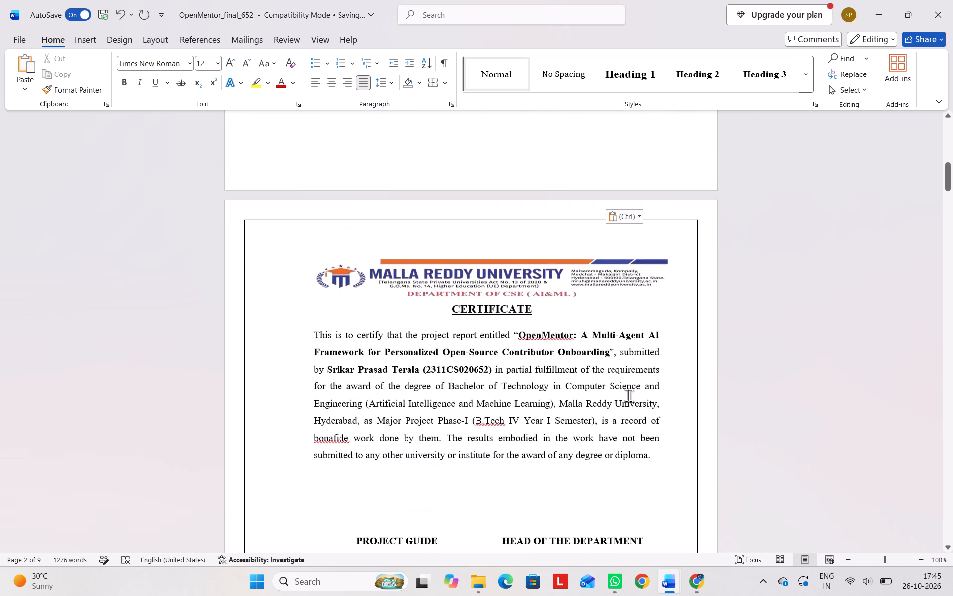
scroll(628, 395, down, 8)
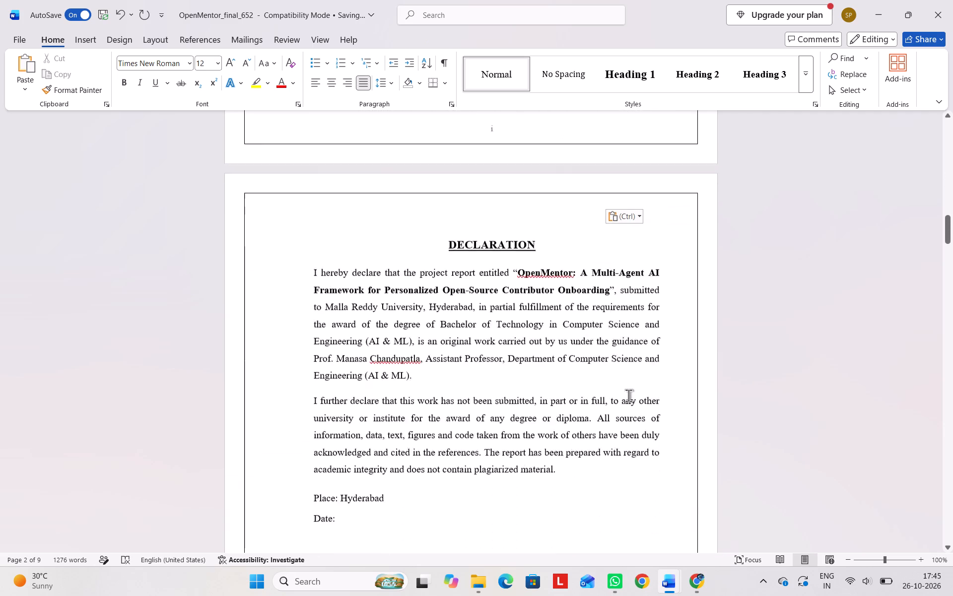
scroll(628, 395, down, 6)
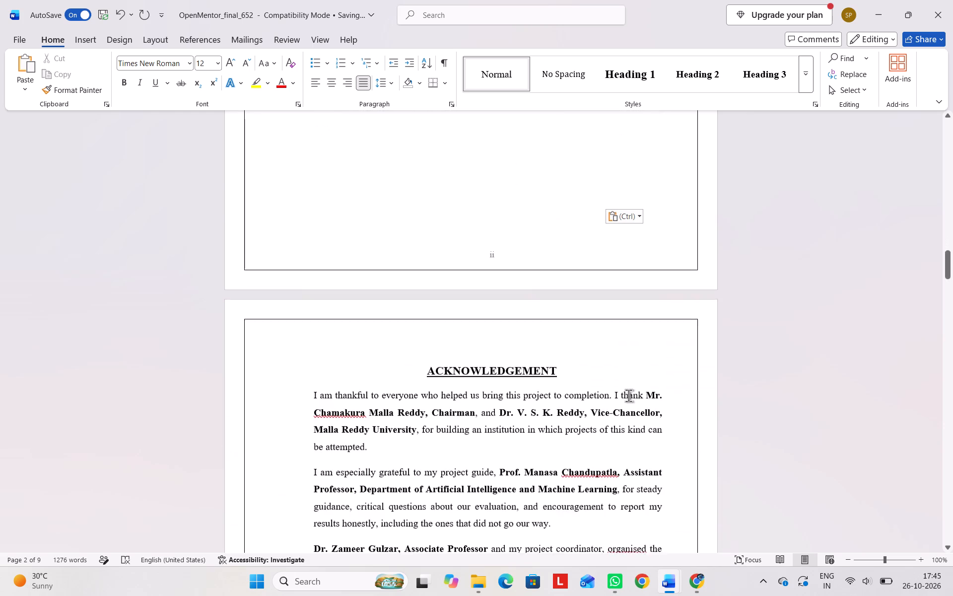
scroll(628, 395, down, 7)
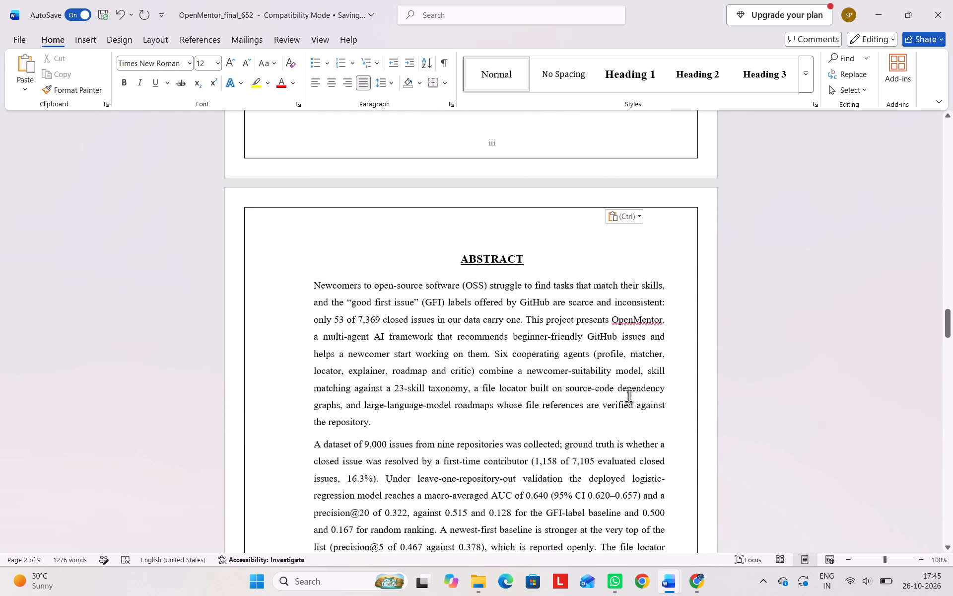
scroll(628, 395, down, 6)
scroll(628, 395, up, 5)
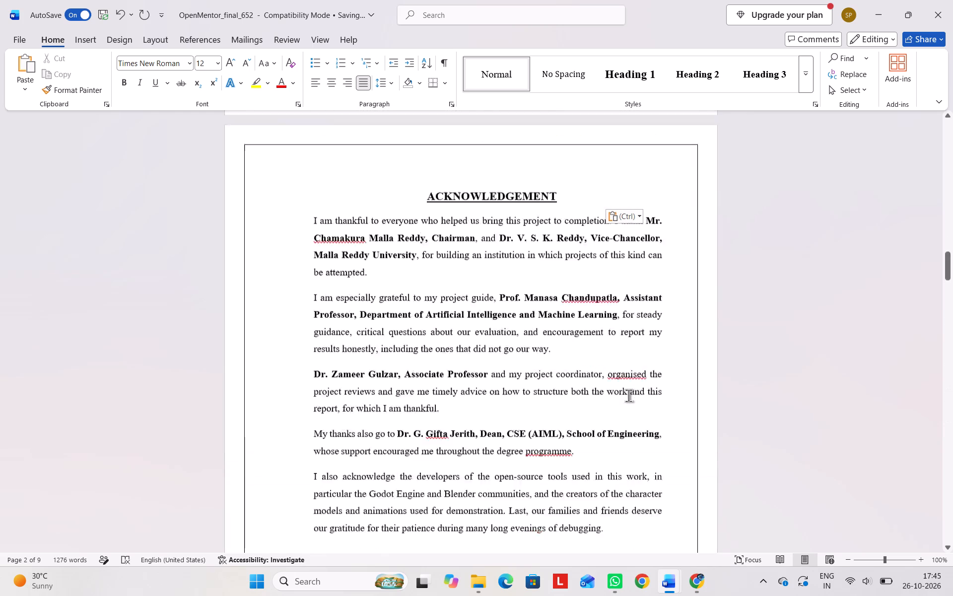
scroll(628, 395, up, 9)
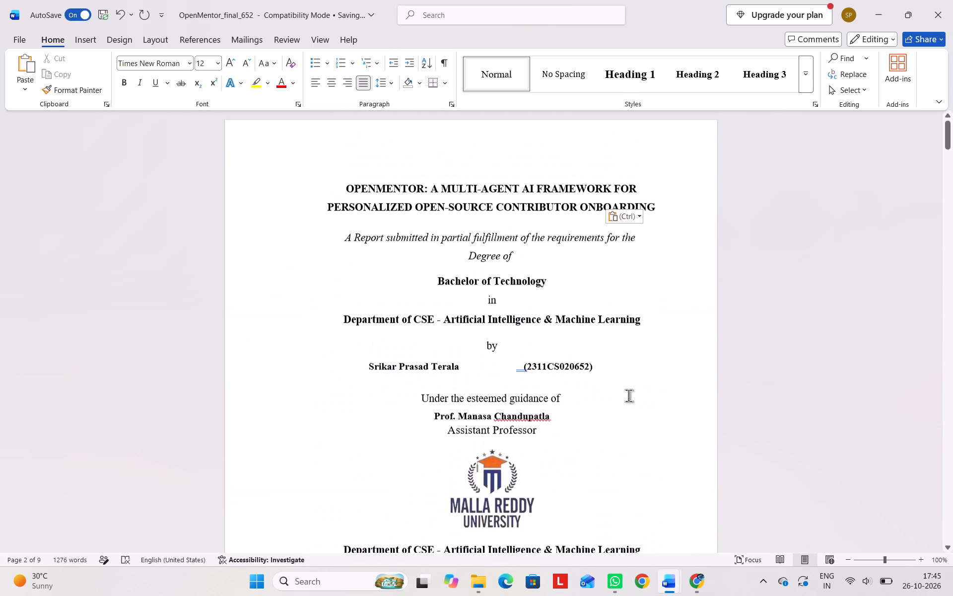
scroll(628, 395, down, 8)
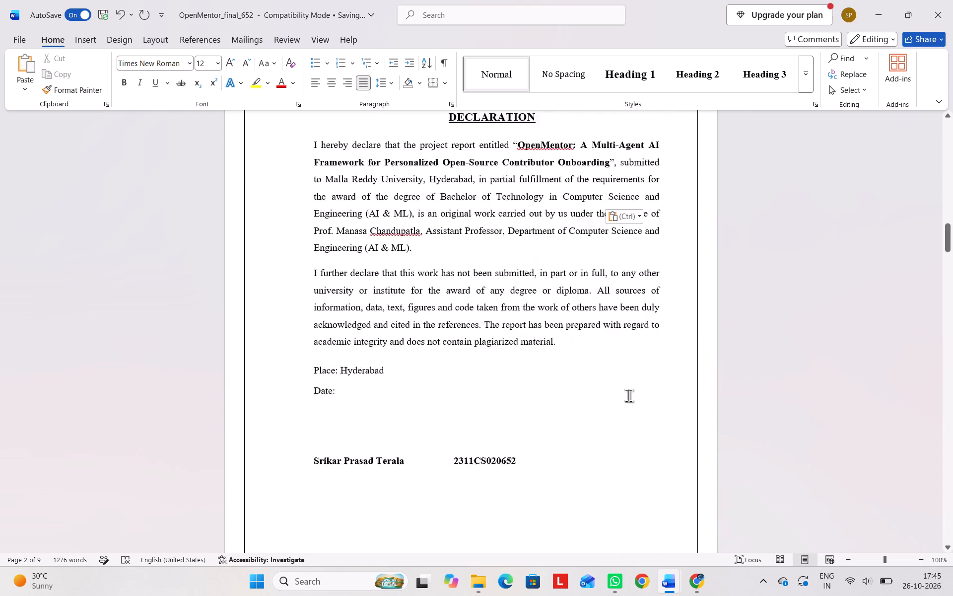
scroll(628, 395, up, 5)
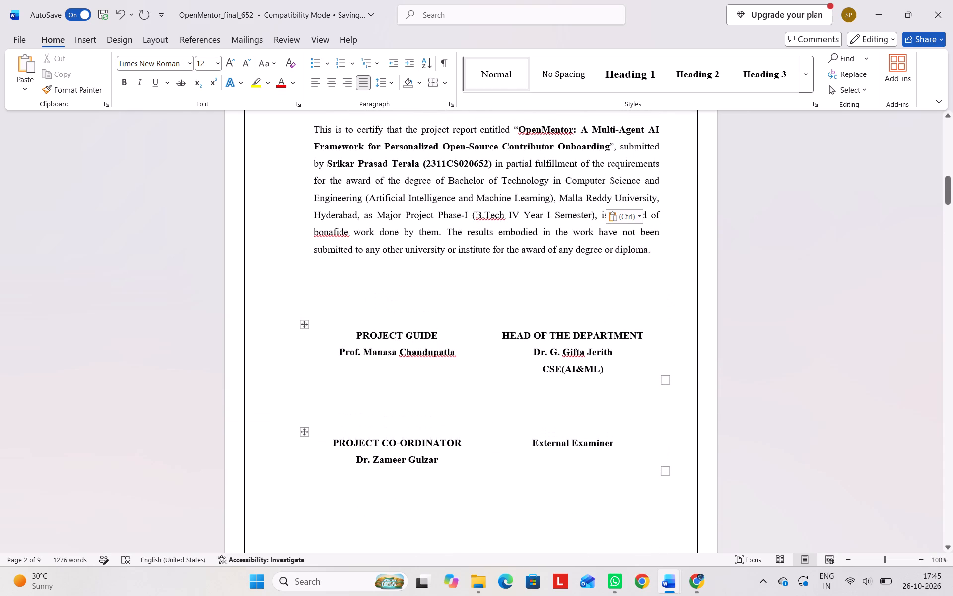
Save the OpenMentor_final_652 document.
key(ctrl+s)
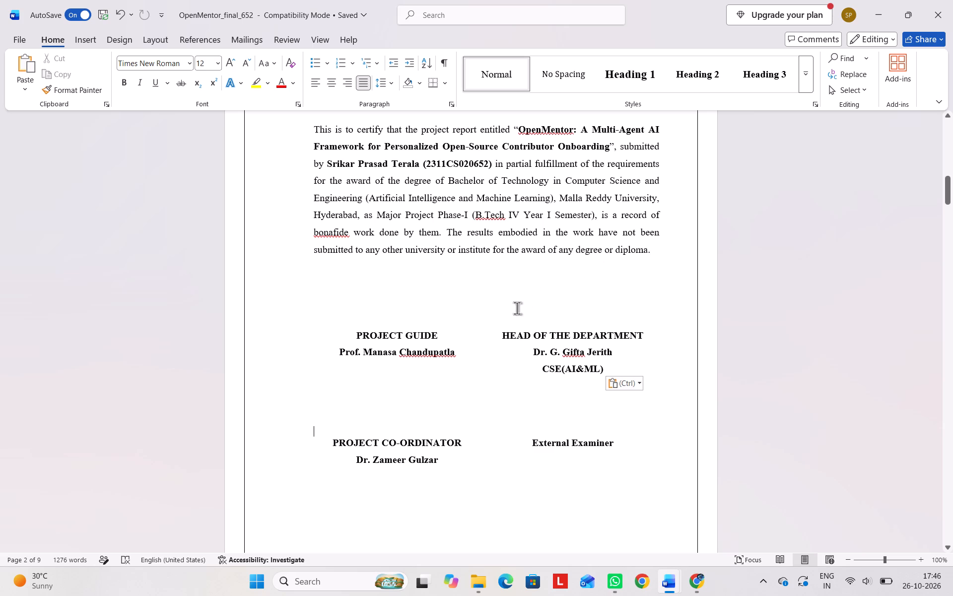
Bold the project guide's name, Assistant Professor title and Department of Computer Science and Engineering (AI & ML) in the DECLARATION's first paragraph.
scroll(517, 308, down, 6)
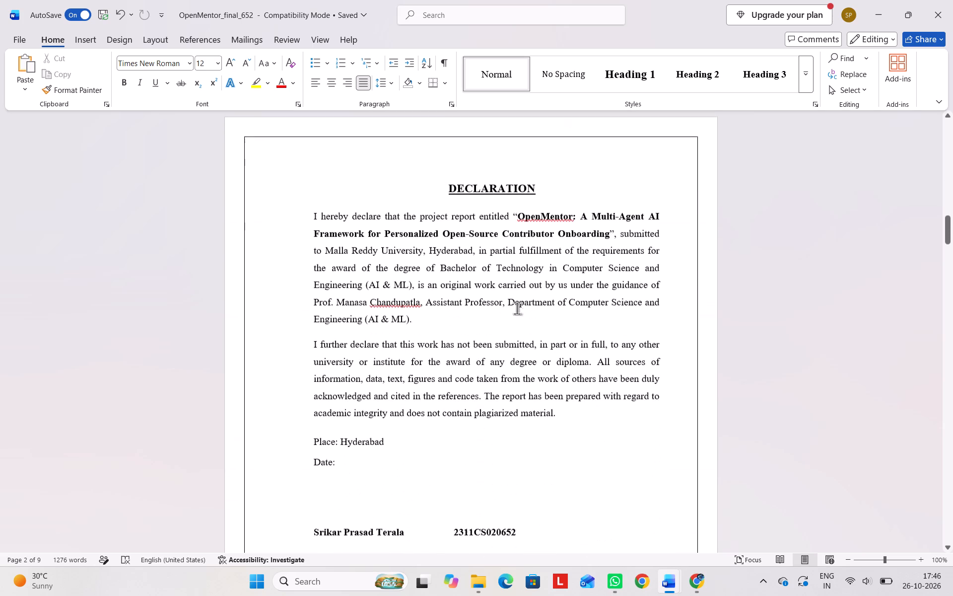
scroll(517, 308, down, 1)
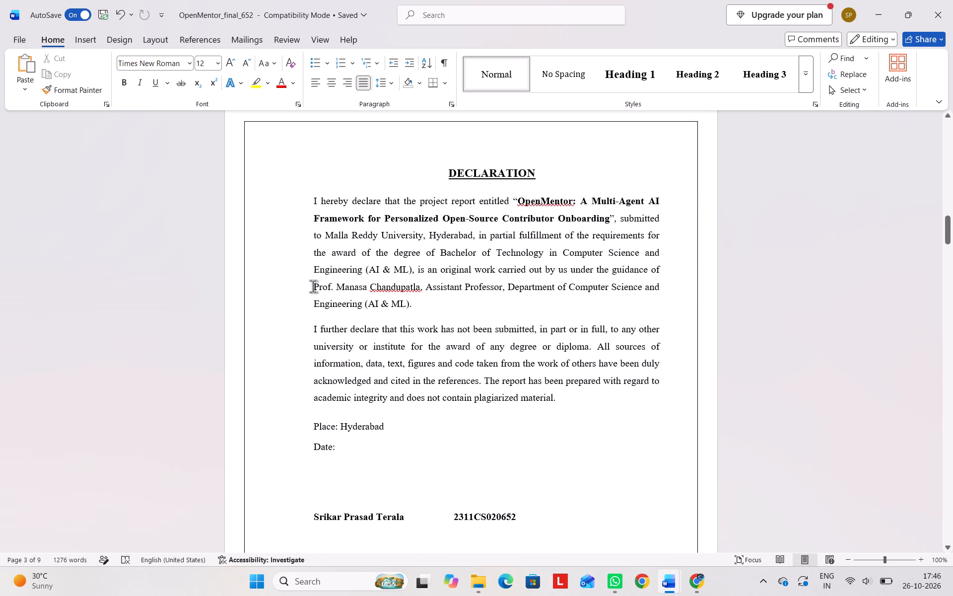
drag(313, 287, 416, 303)
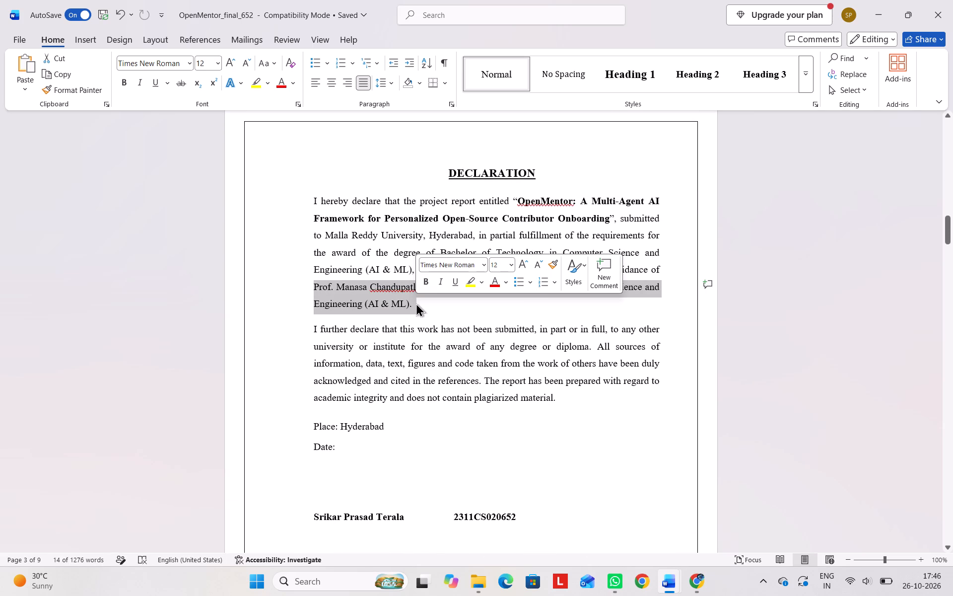
click(426, 277)
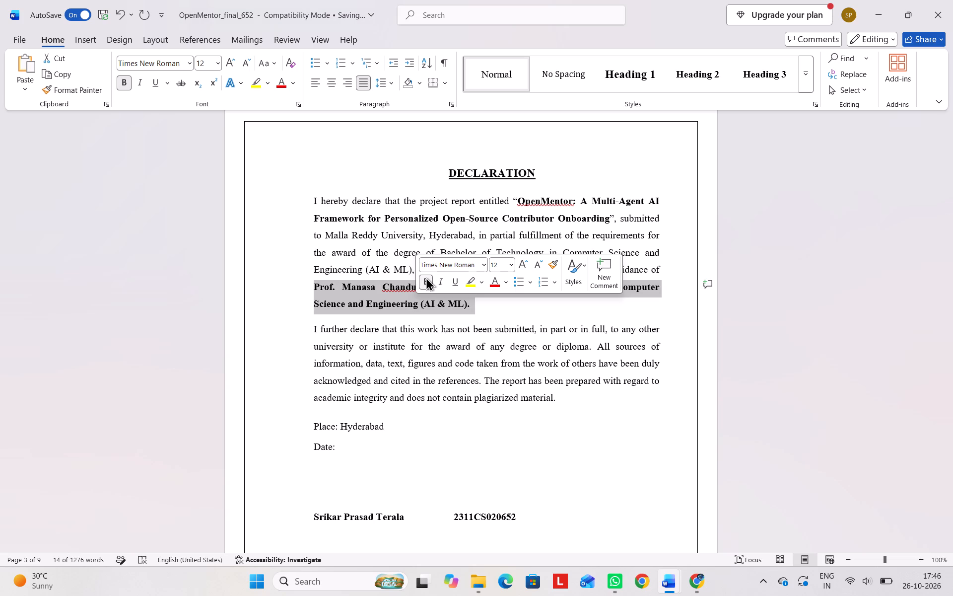
click(507, 317)
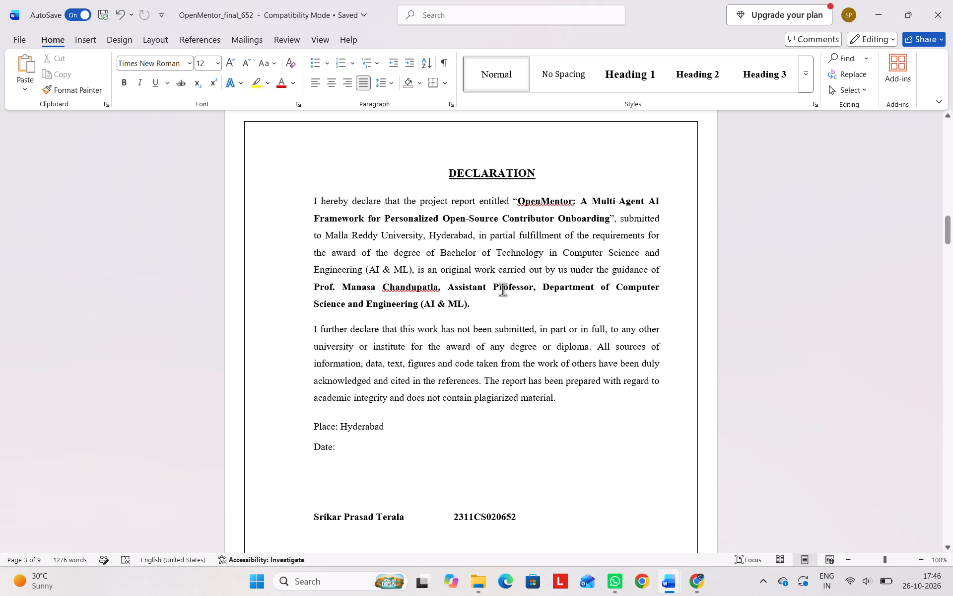
Replace "Dean" with "HOD" before CSE (AIML) in the department head's thanks on the ACKNOWLEDGEMENT page.
scroll(507, 296, down, 2)
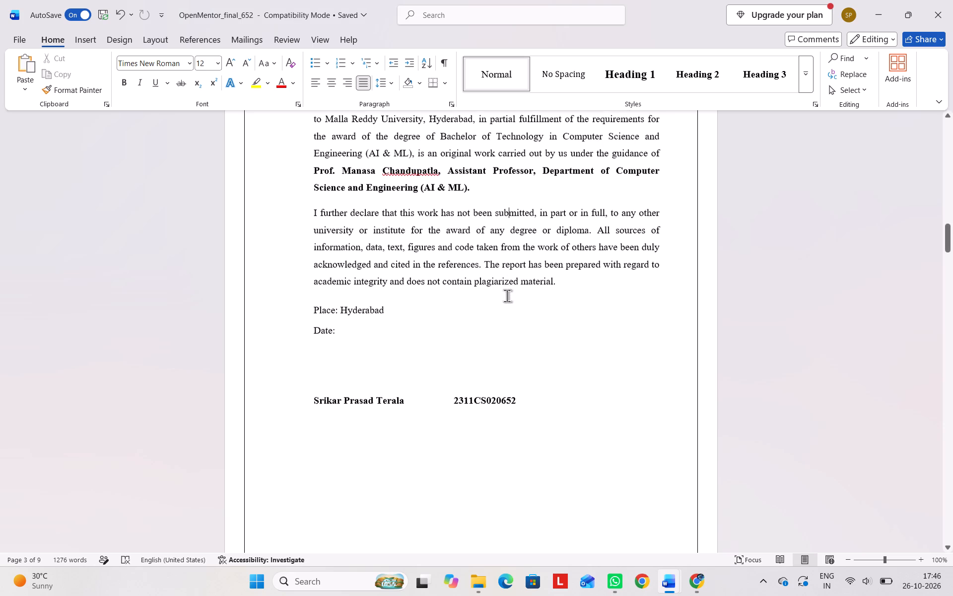
scroll(507, 296, down, 6)
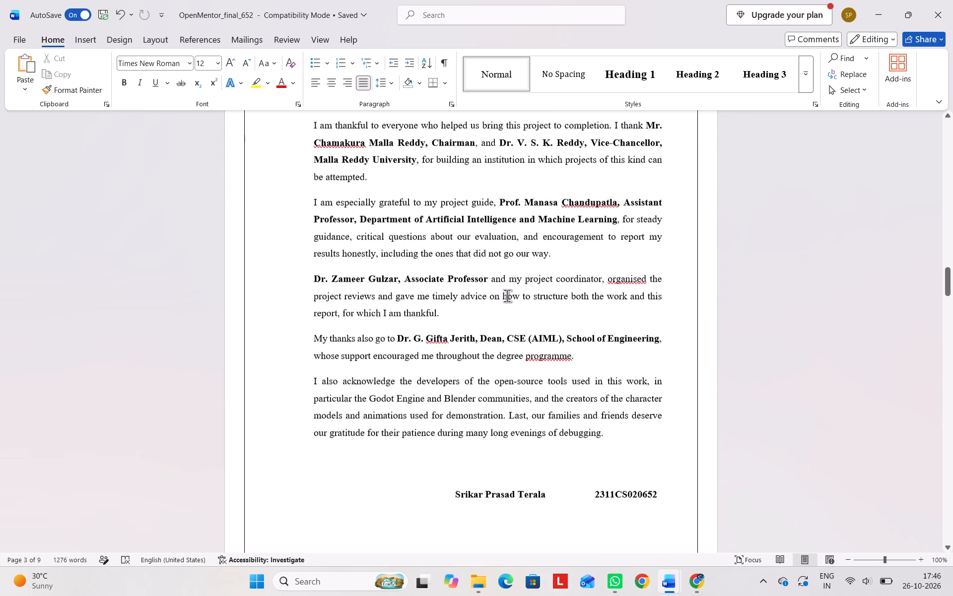
click(502, 335)
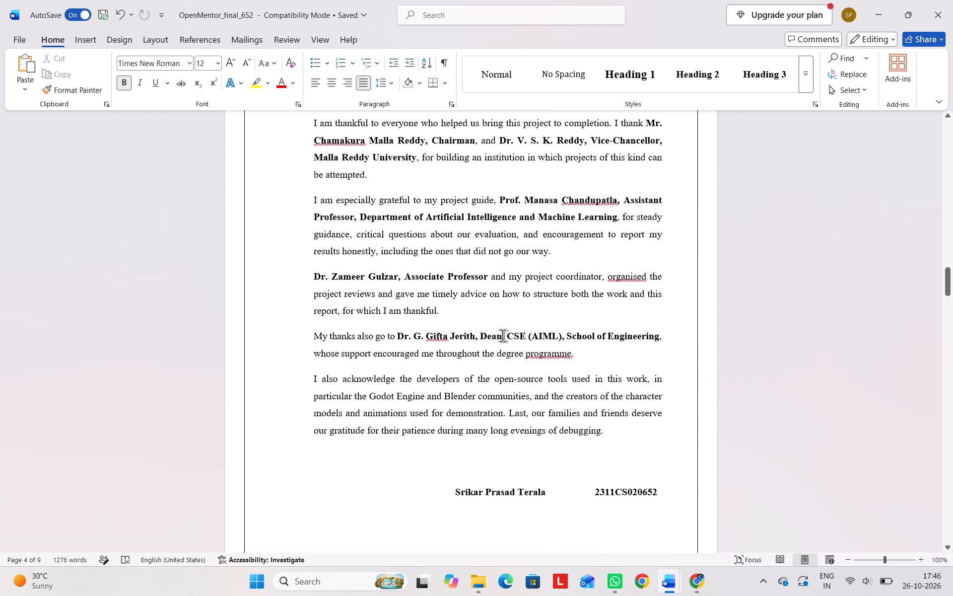
key(BackSpace)
key(BackSpace)
key(BackSpace)
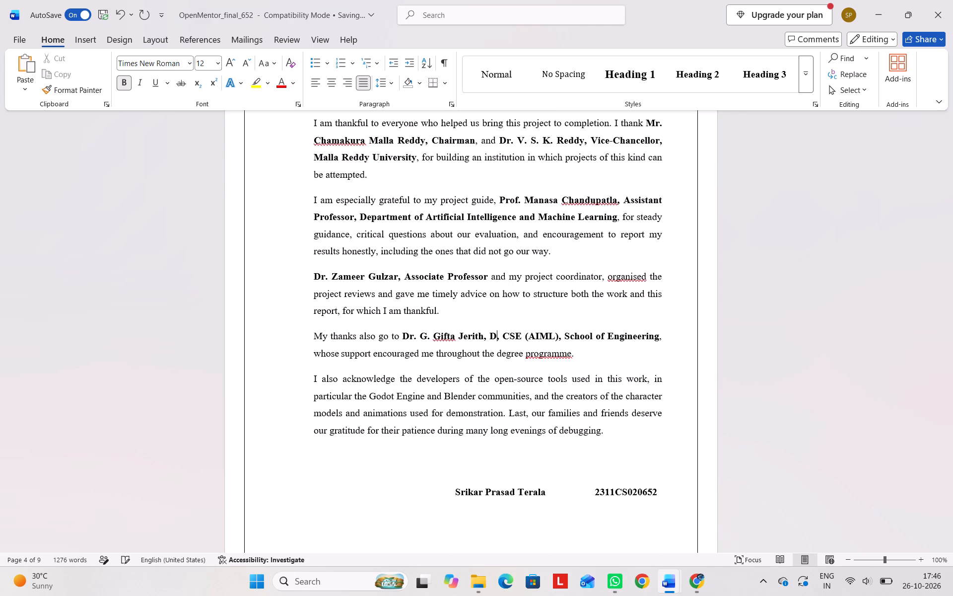
key(BackSpace)
text(HOD)
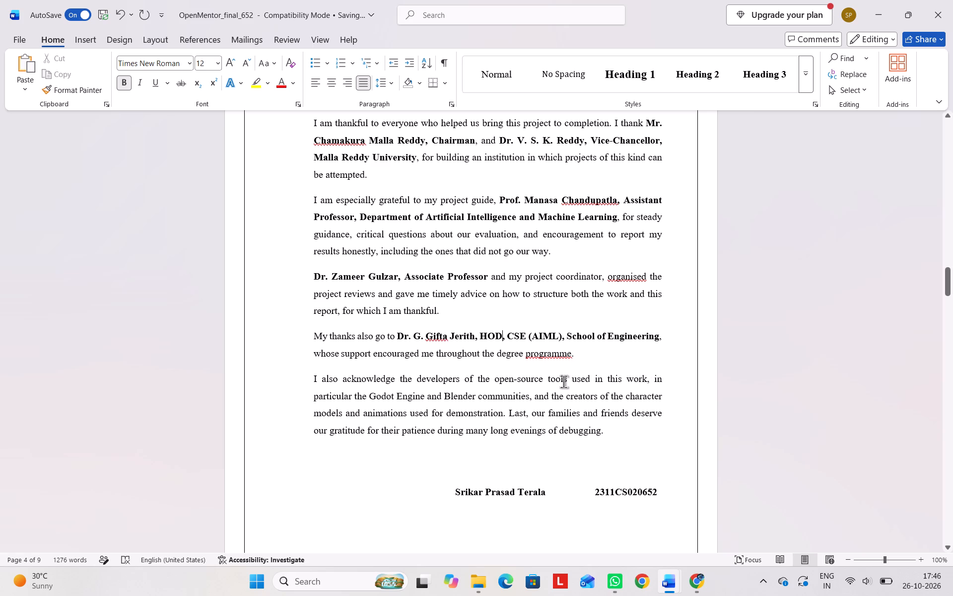
Check the ACKNOWLEDGEMENT page, then save and close the OpenMentor_final_652 document.
scroll(563, 381, up, 1)
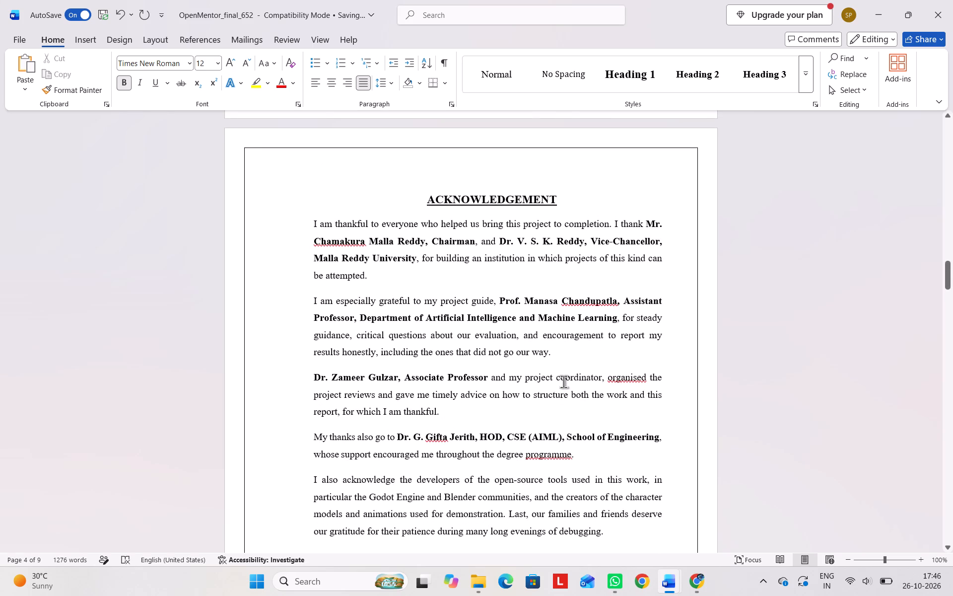
scroll(563, 381, down, 8)
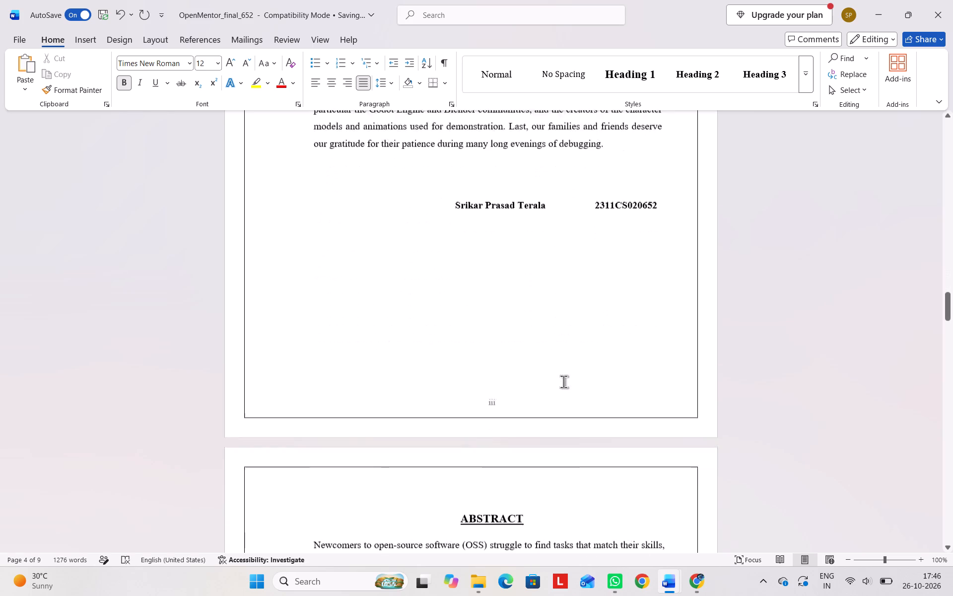
scroll(563, 381, down, 5)
scroll(563, 381, up, 11)
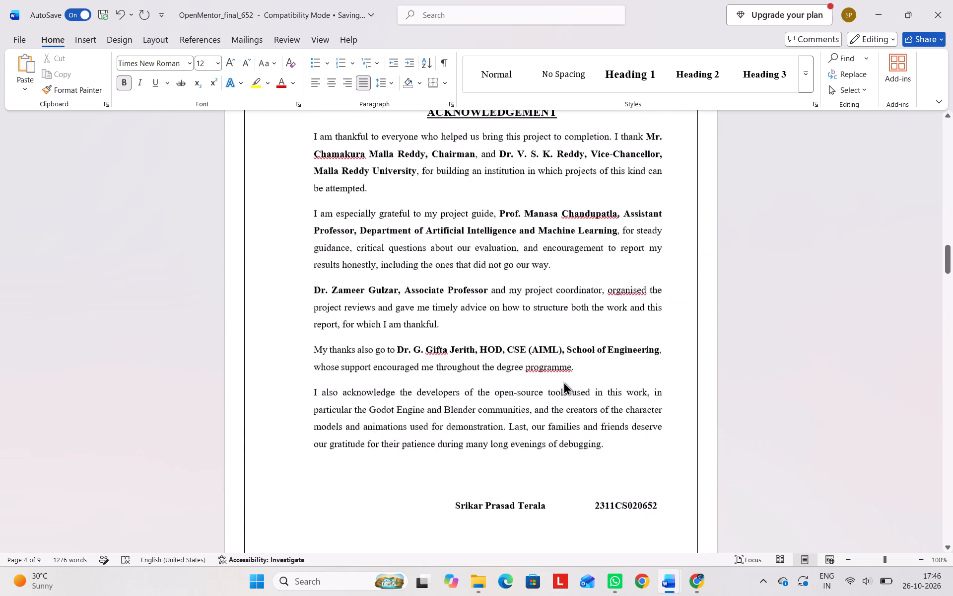
key(ctrl+s)
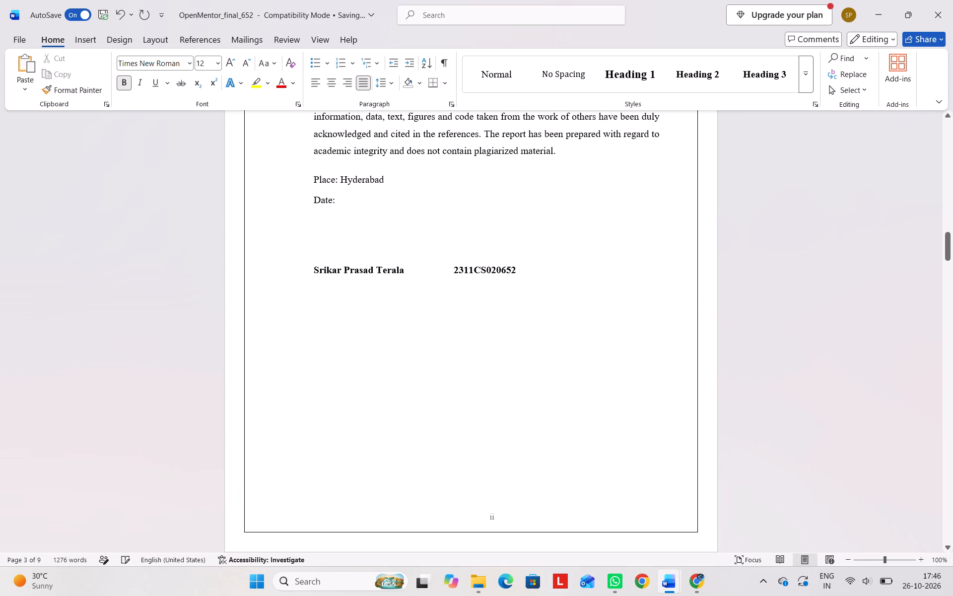
click(952, 0)
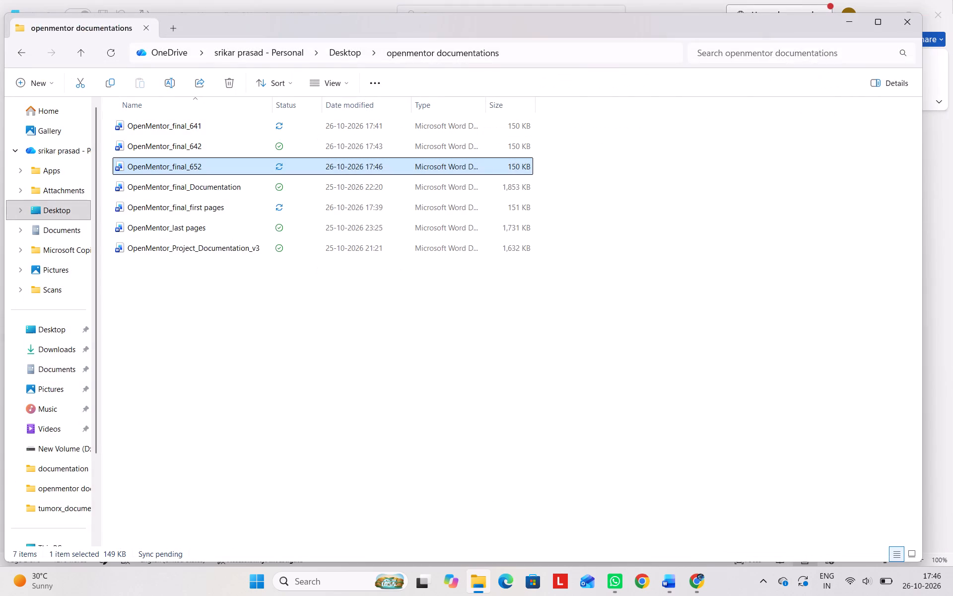
Open the OpenMentor_last pages document from the openmentor documentations folder.
double_click(315, 224)
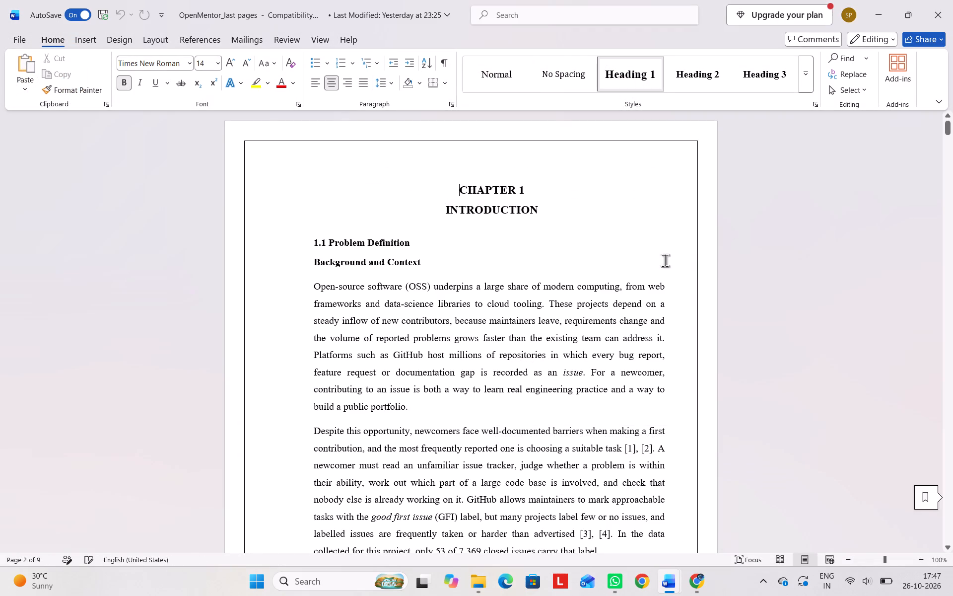
click(634, 251)
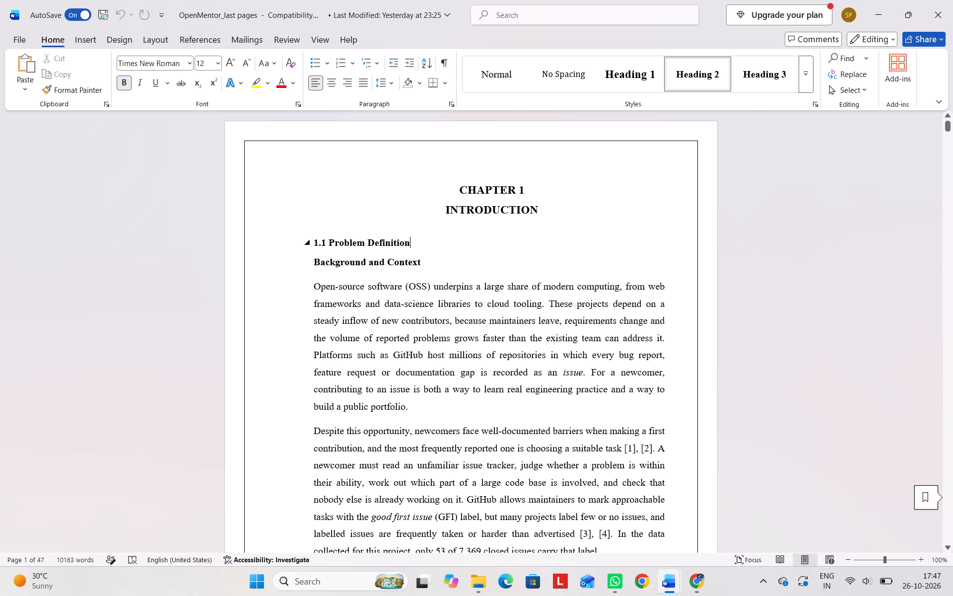
Review the OpenMentor_last pages document from the closing references back through the appendix, conclusion and chapter 5 to the Step 4 Recommendation Card figure.
scroll(634, 251, down, 18)
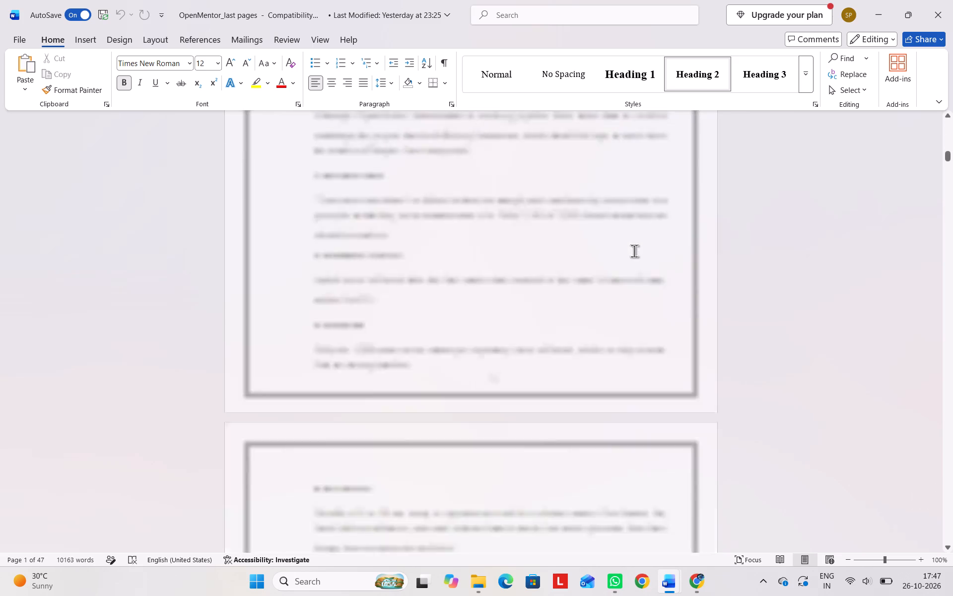
scroll(634, 251, down, 20)
scroll(634, 251, down, 6)
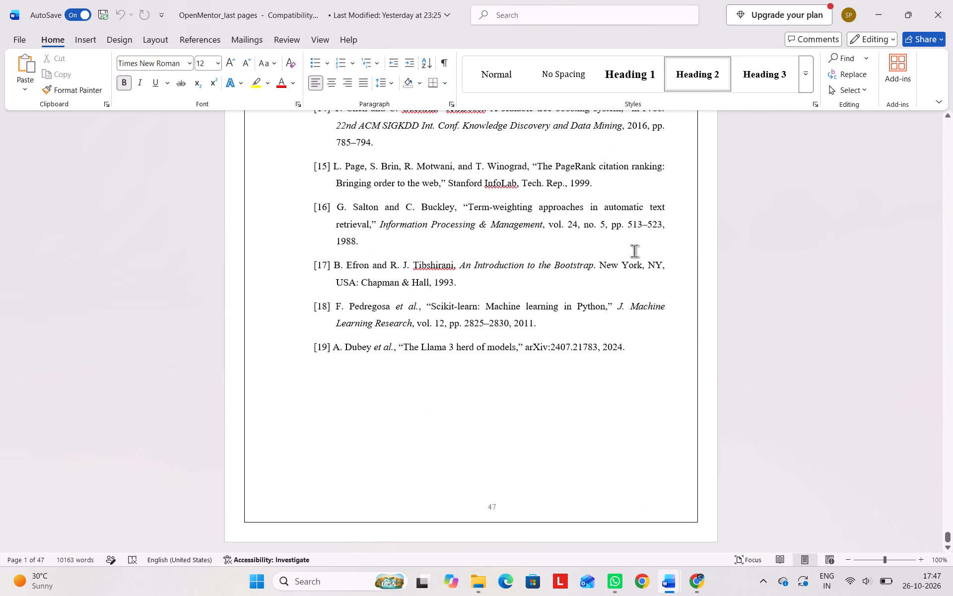
scroll(634, 251, up, 6)
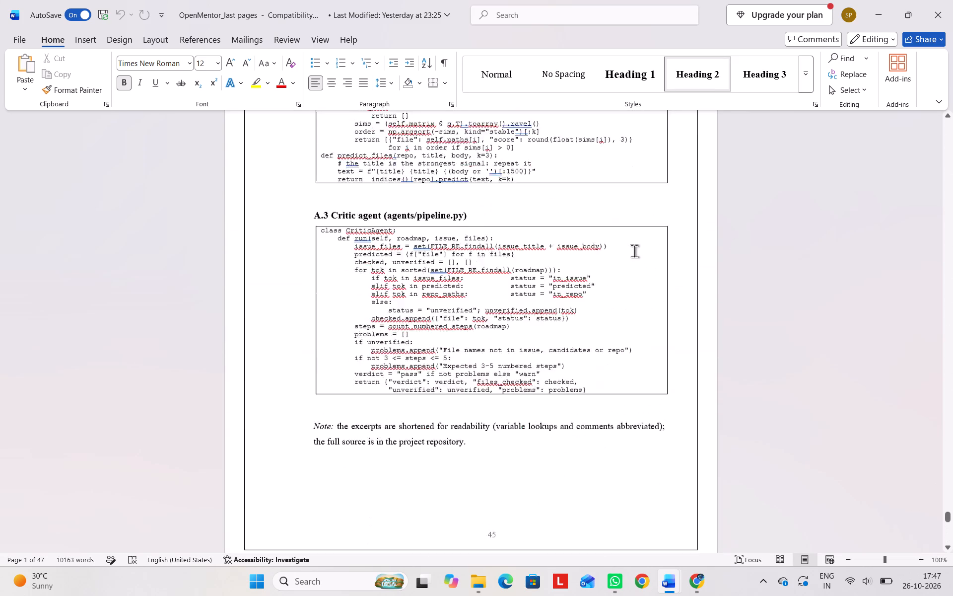
scroll(634, 251, up, 7)
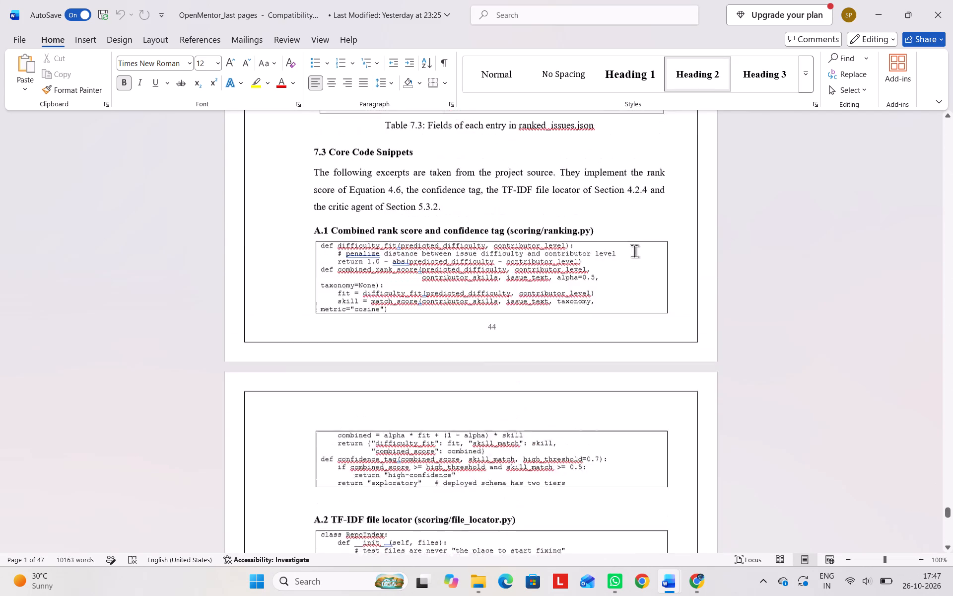
scroll(634, 251, up, 6)
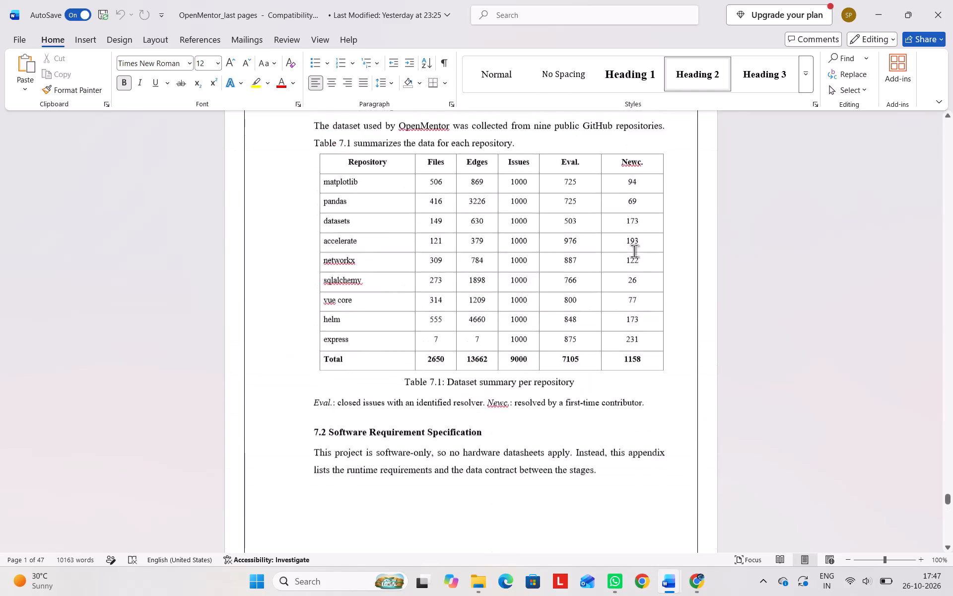
scroll(634, 251, up, 6)
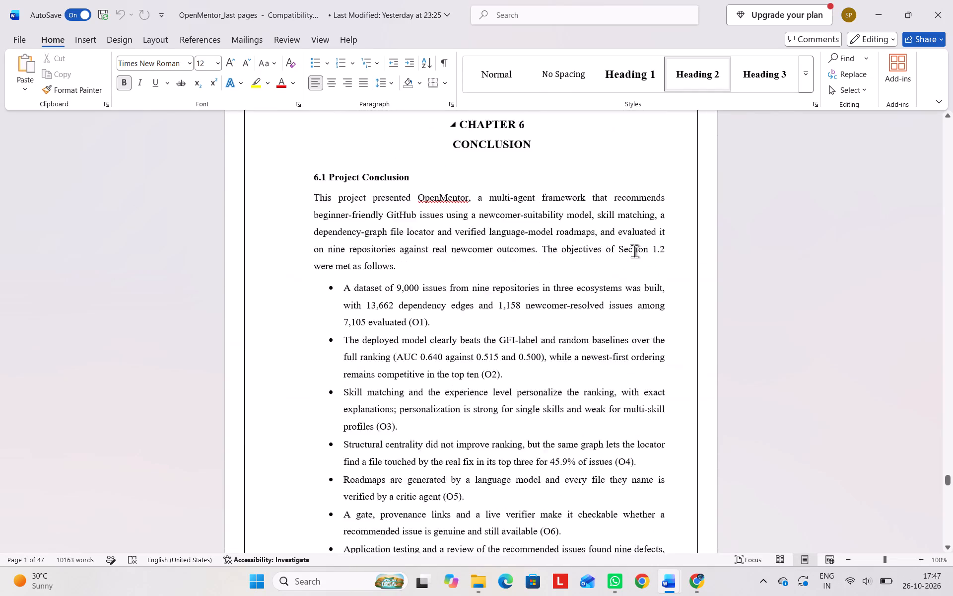
scroll(634, 251, up, 6)
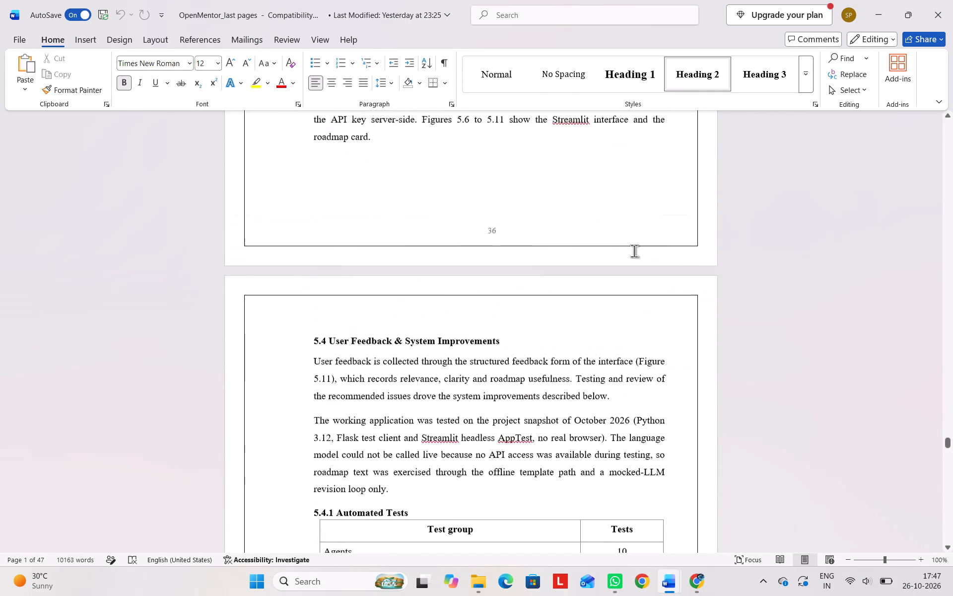
scroll(634, 251, up, 6)
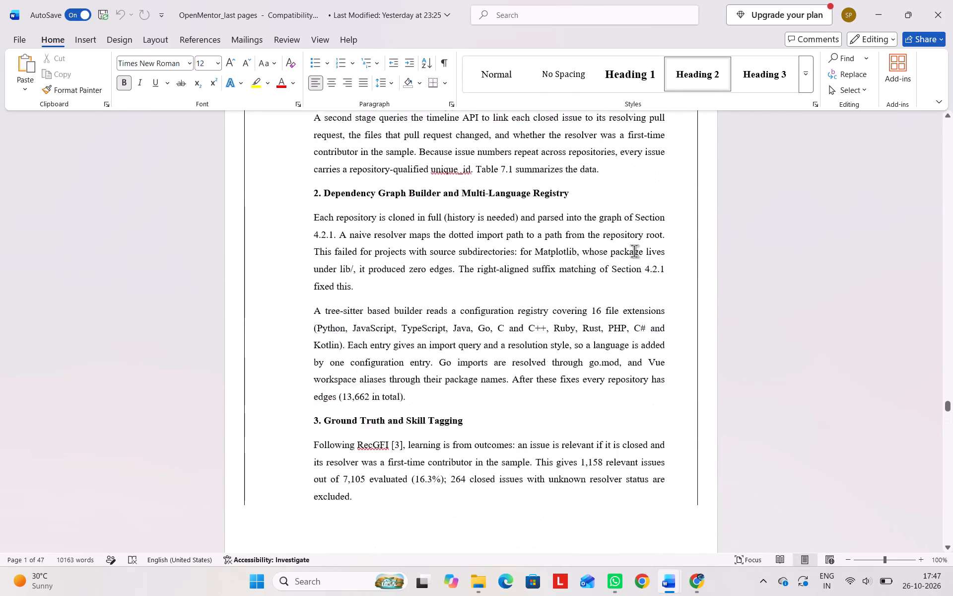
scroll(634, 251, up, 6)
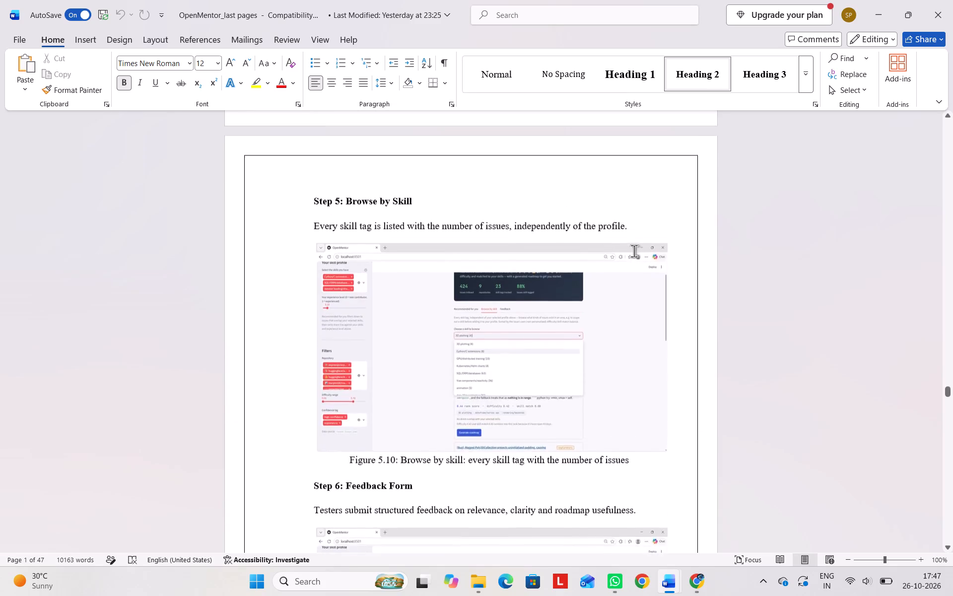
scroll(634, 251, up, 3)
scroll(634, 251, right, 2)
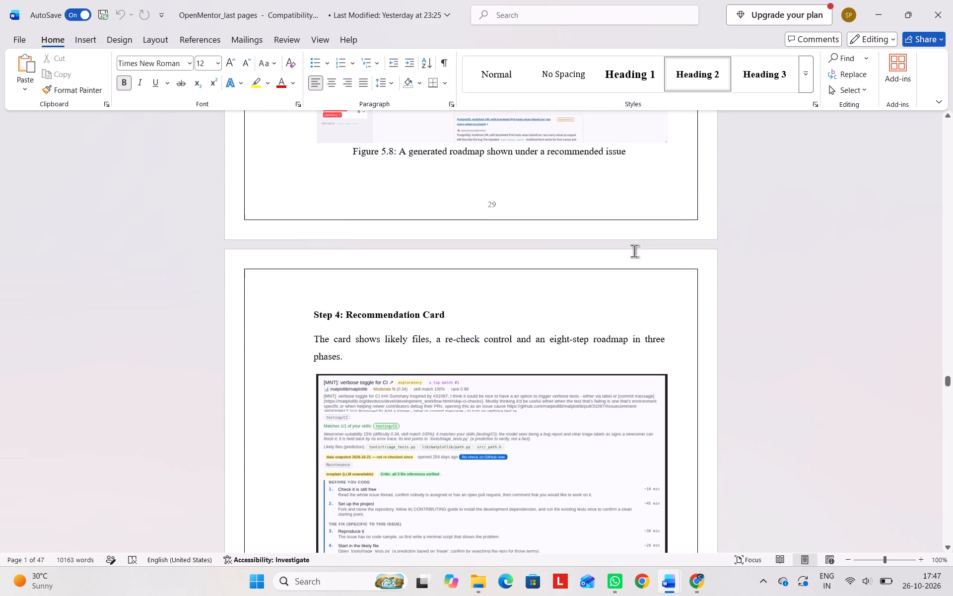
scroll(634, 251, right, 1)
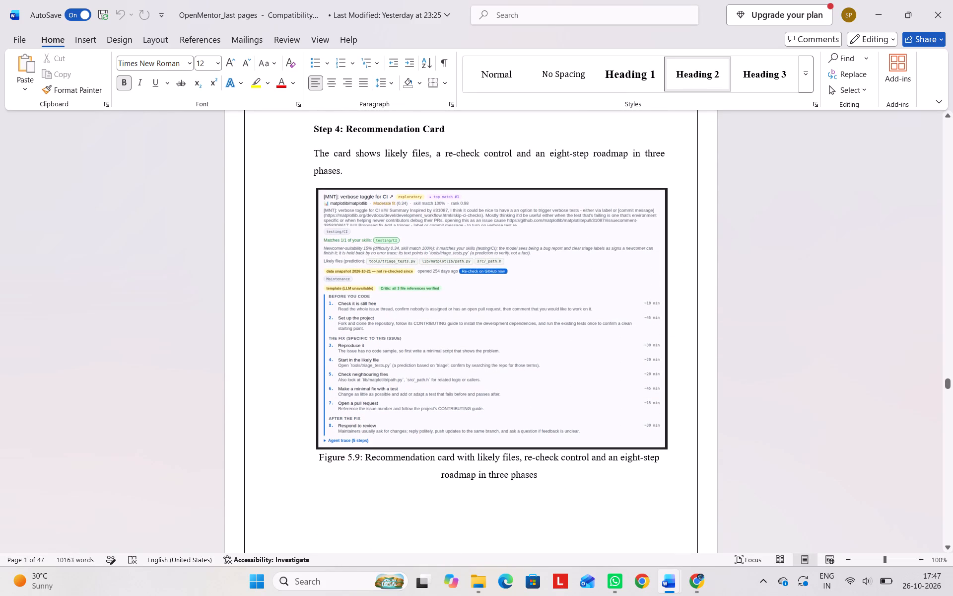
Stretch the Figure 5.9 recommendation card image vertically so it is taller, keeping it directly above its caption.
drag(494, 447, 494, 475)
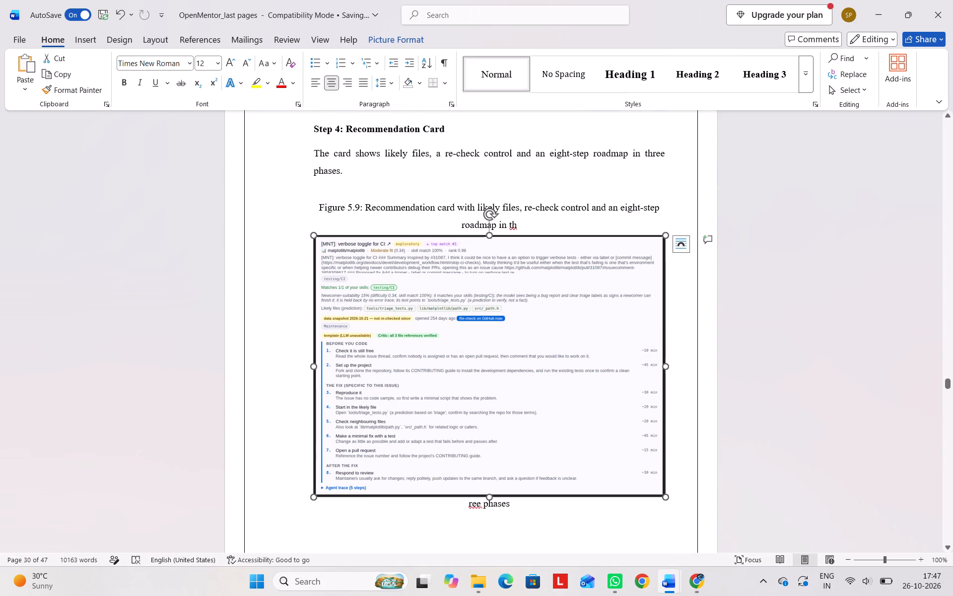
key(ctrl+z)
click(475, 346)
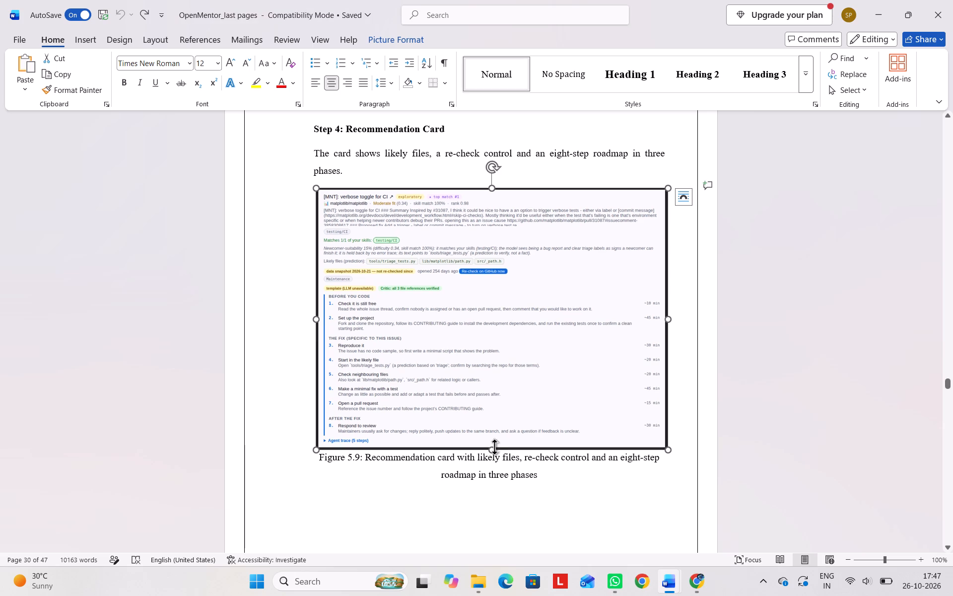
drag(493, 449, 492, 502)
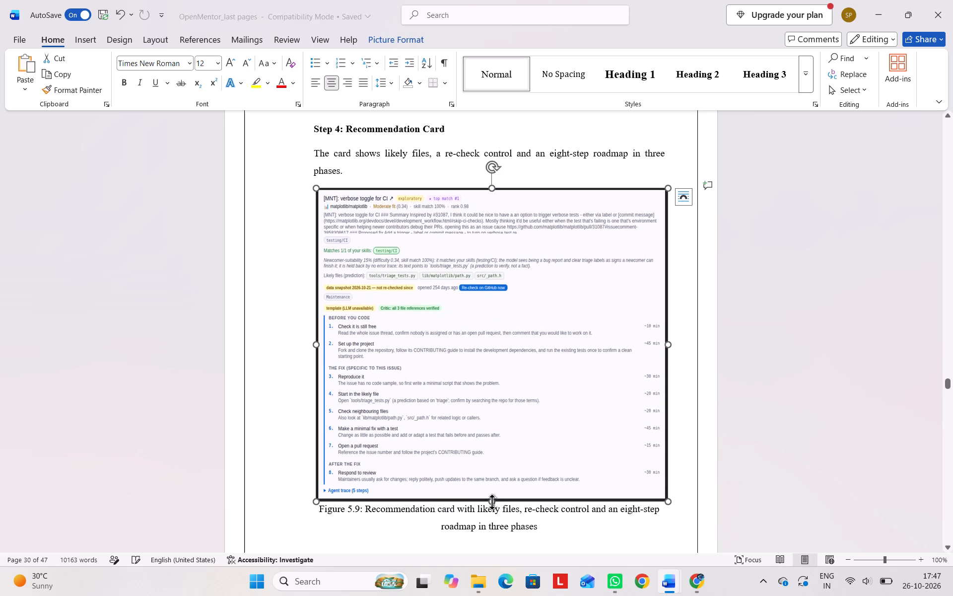
Widen the Figure 5.9 recommendation card image slightly past the text width, keeping it inside the page border.
drag(314, 346, 294, 349)
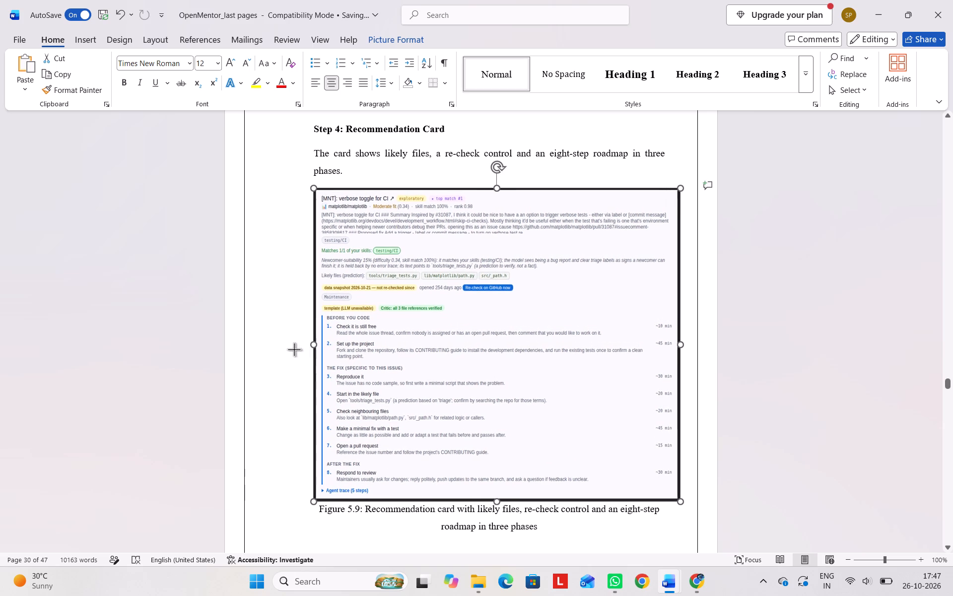
drag(294, 349, 280, 352)
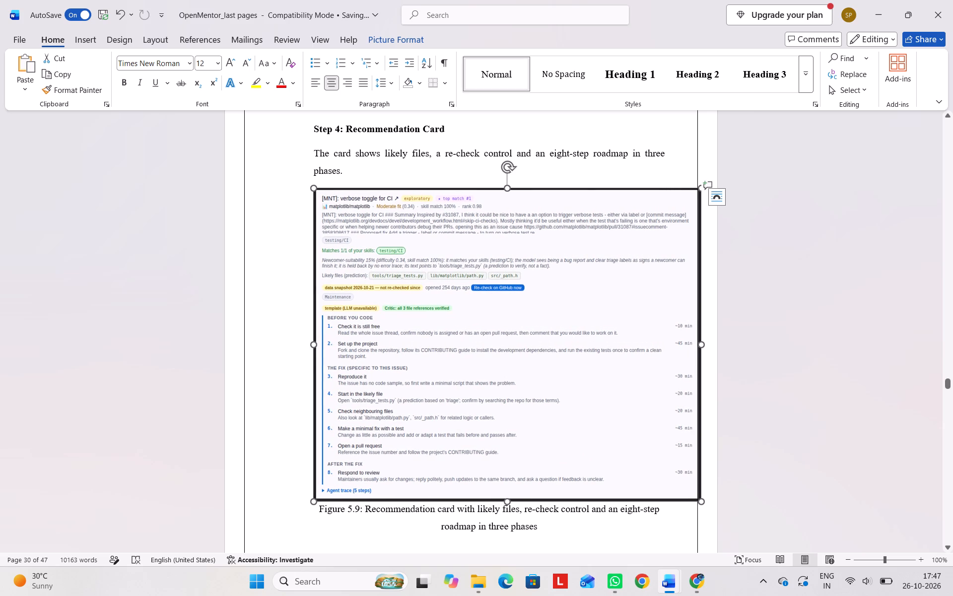
drag(700, 345, 684, 346)
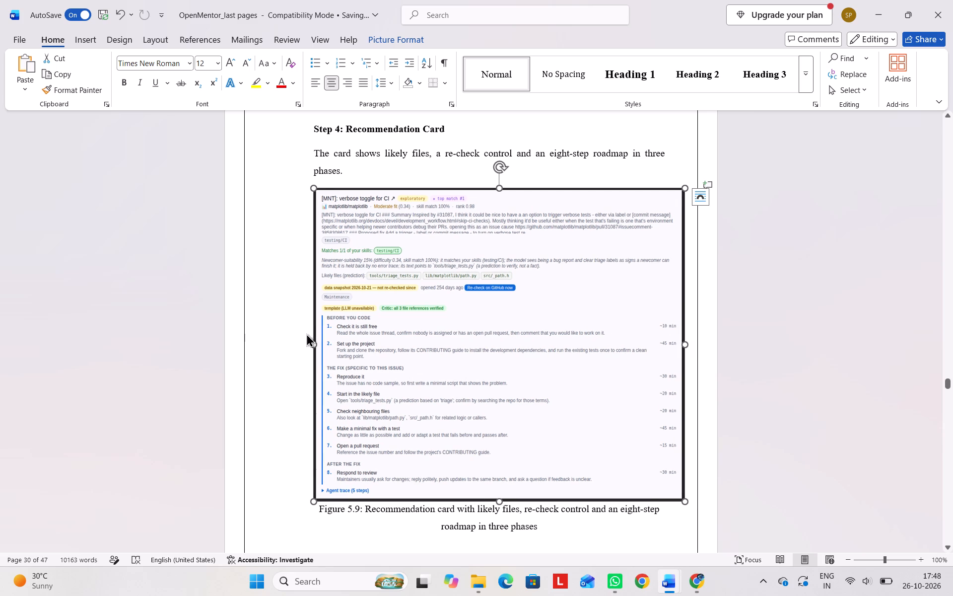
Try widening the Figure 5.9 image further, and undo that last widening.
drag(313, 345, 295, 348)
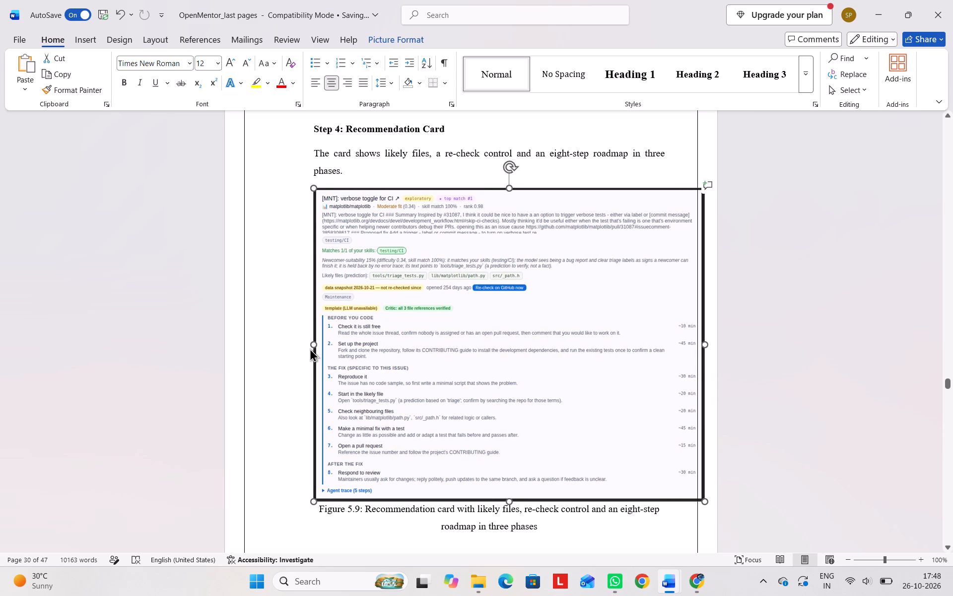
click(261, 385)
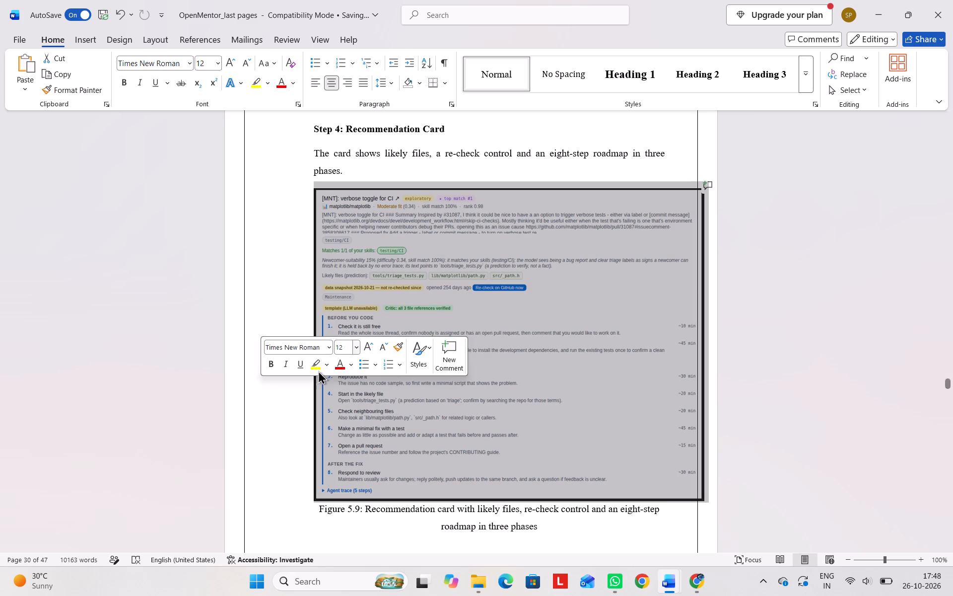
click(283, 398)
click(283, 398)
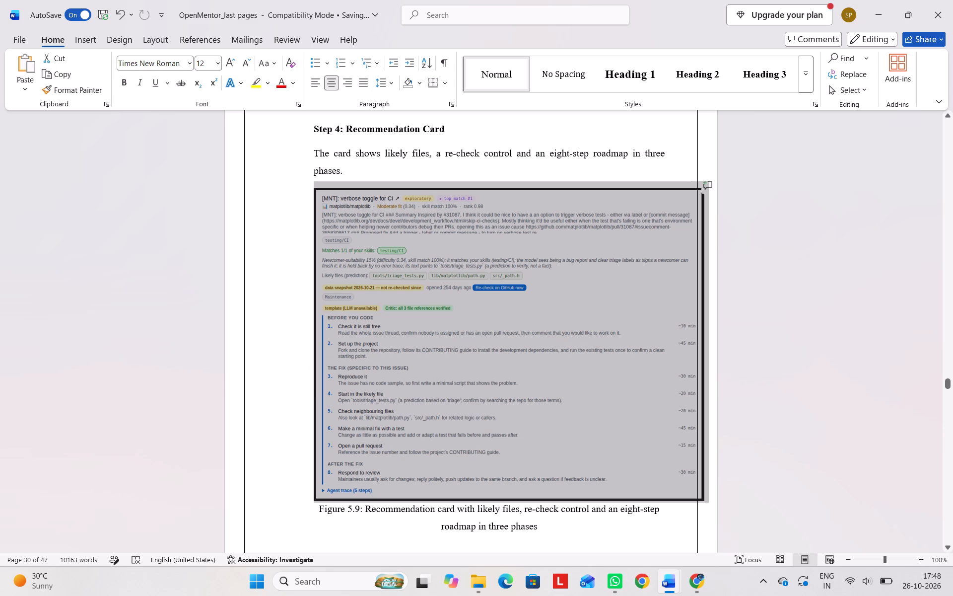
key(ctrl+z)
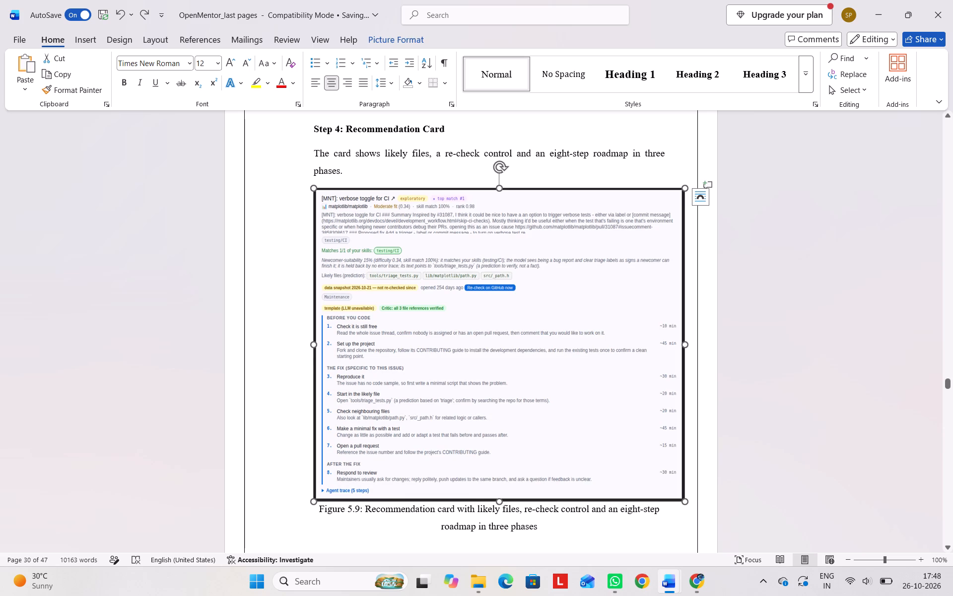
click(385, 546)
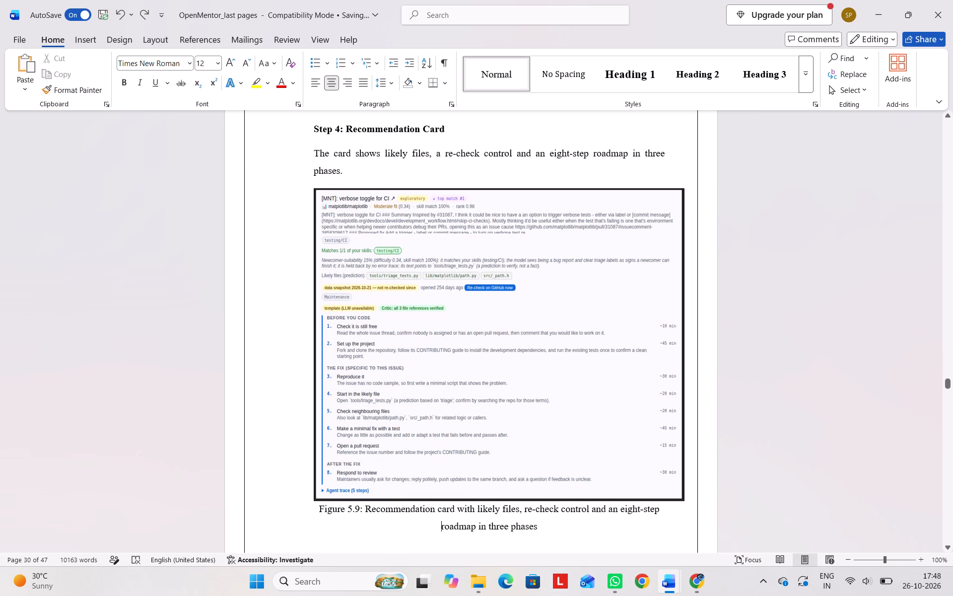
Review the figure pages from Step 4 back to Figure 5.6 under Step 1: Home Page.
scroll(419, 338, up, 7)
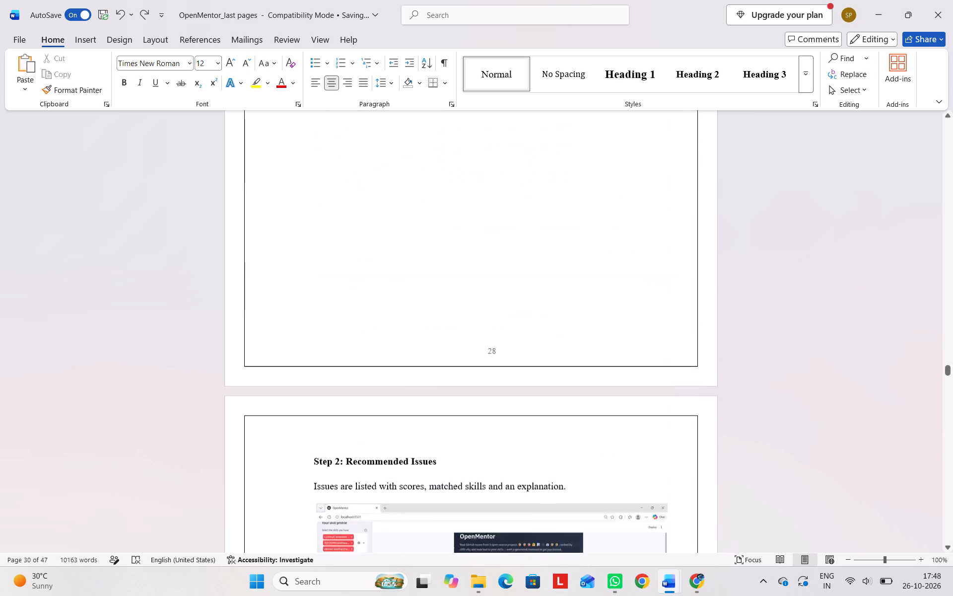
scroll(419, 338, up, 5)
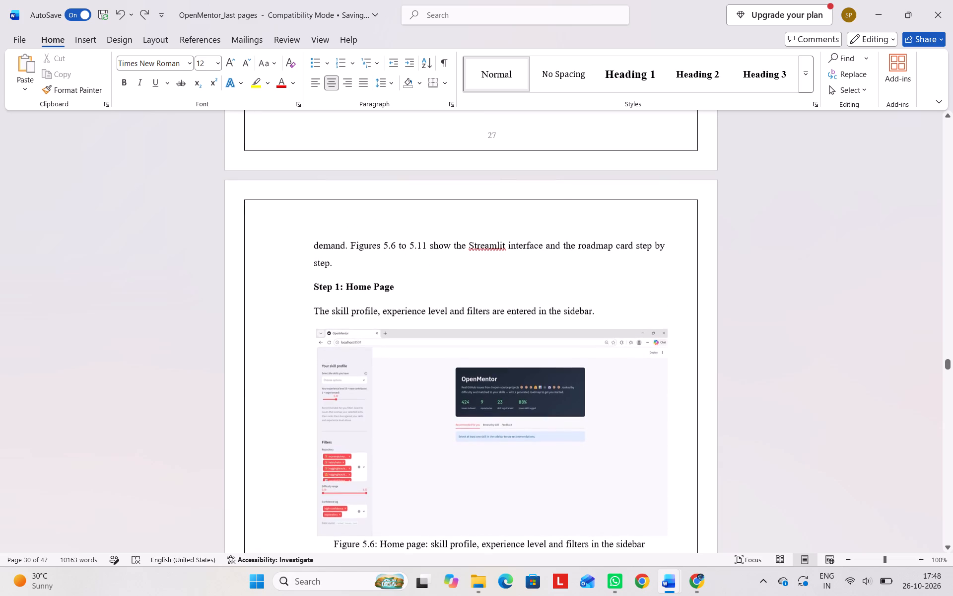
scroll(419, 338, up, 1)
scroll(419, 338, down, 2)
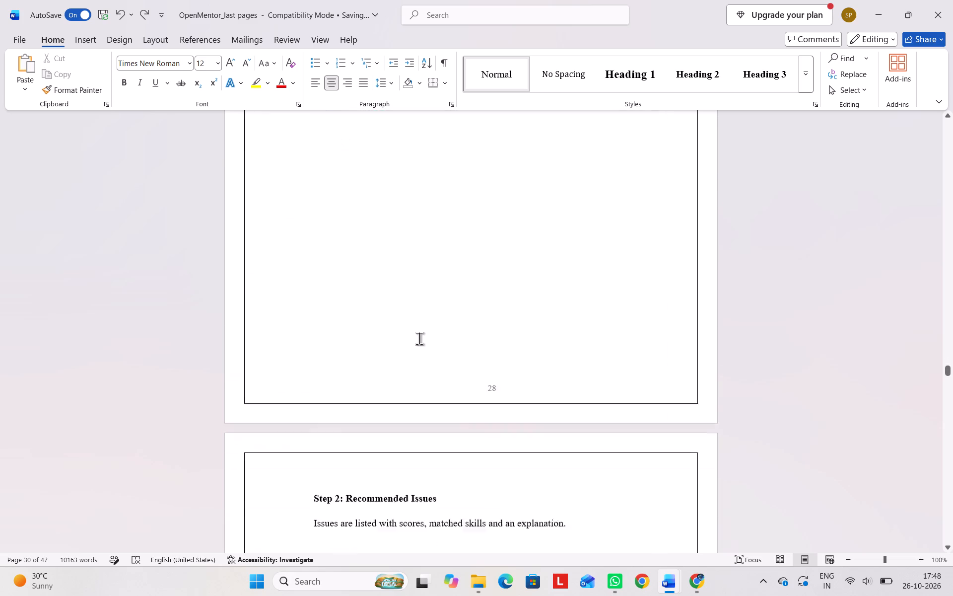
scroll(419, 338, down, 1)
scroll(432, 372, up, 2)
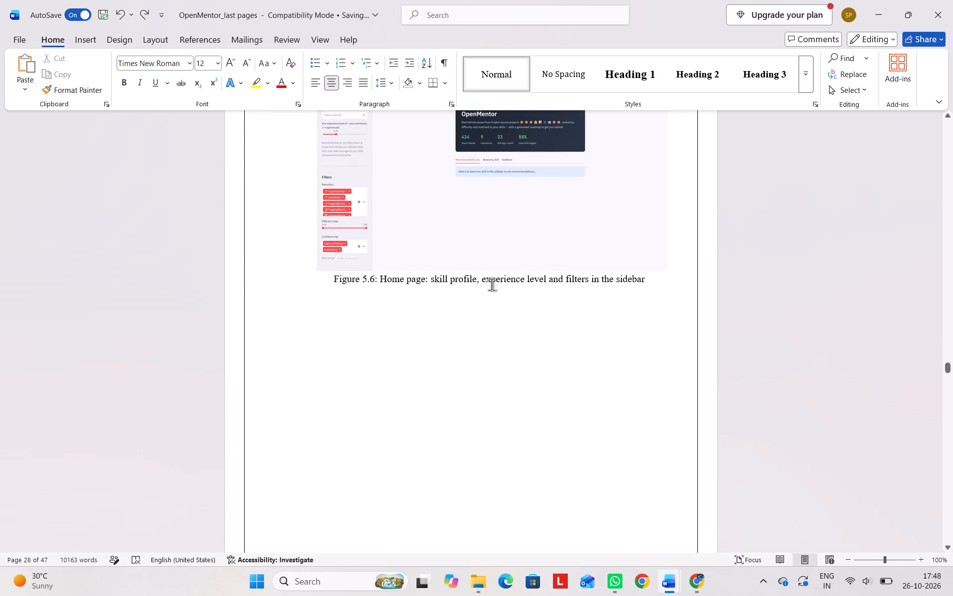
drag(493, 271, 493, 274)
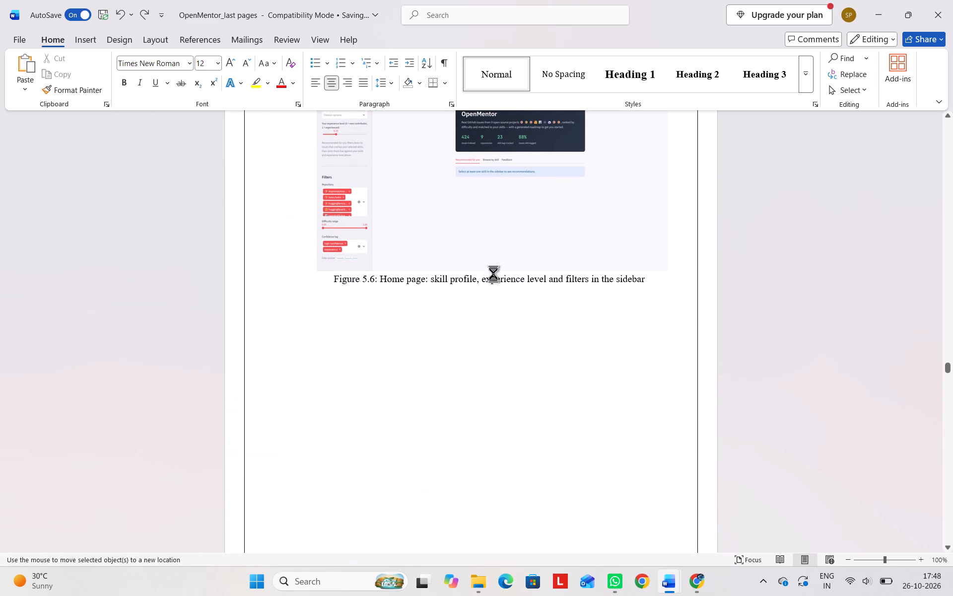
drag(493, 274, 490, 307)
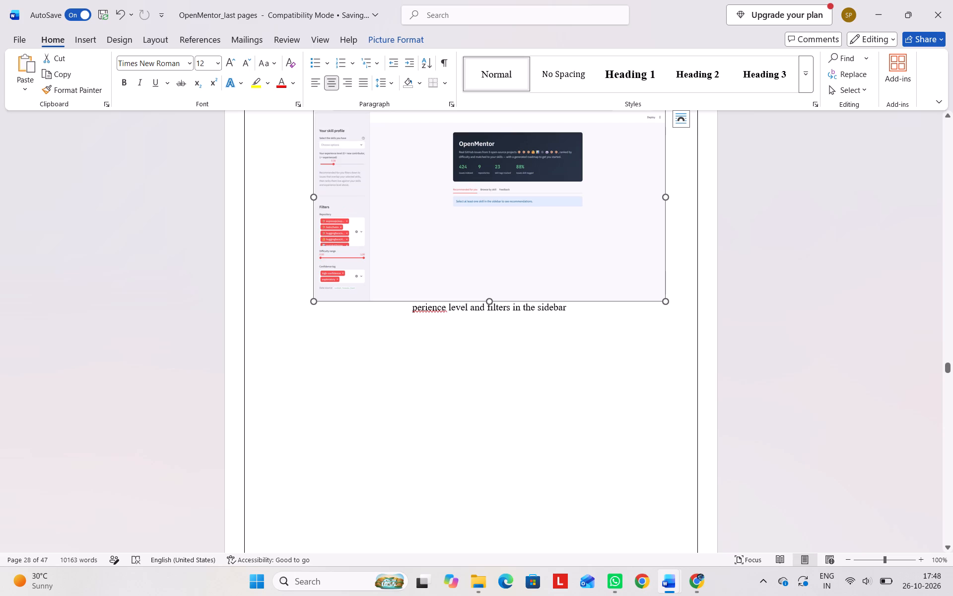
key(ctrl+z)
Stretch the Figure 5.6 home page image vertically to fill more of the empty space on its page.
click(473, 204)
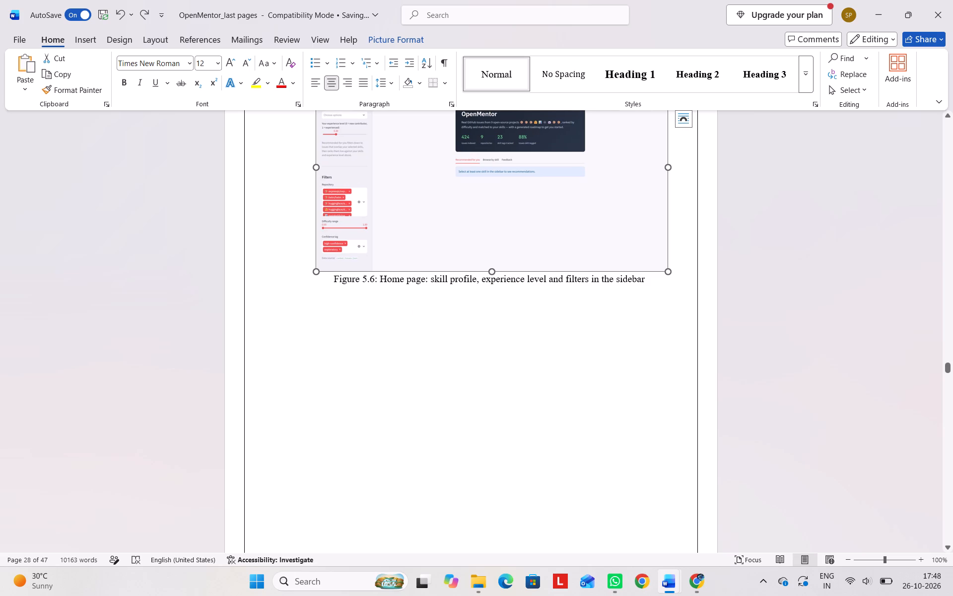
drag(491, 269, 490, 329)
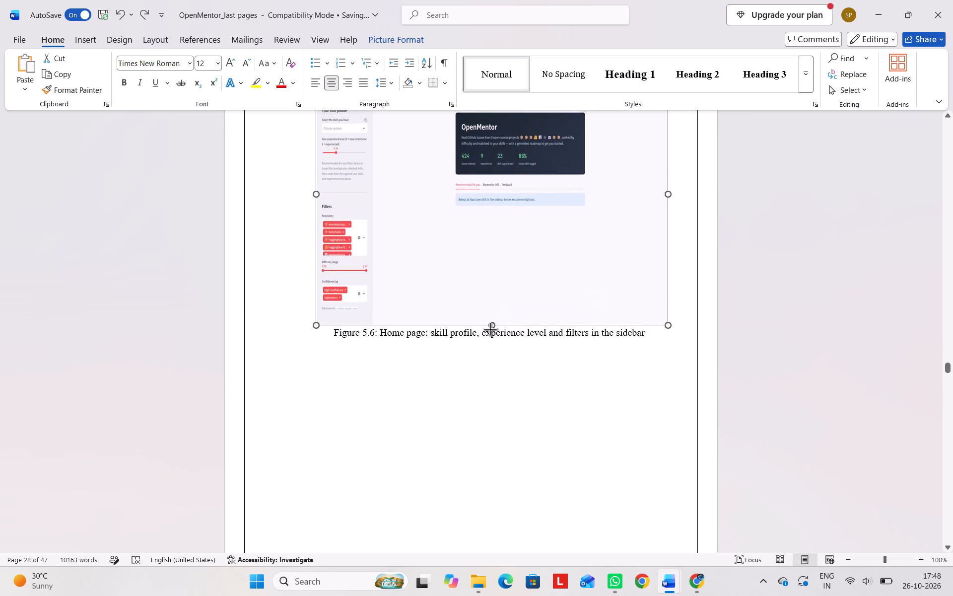
drag(490, 329, 497, 368)
click(474, 452)
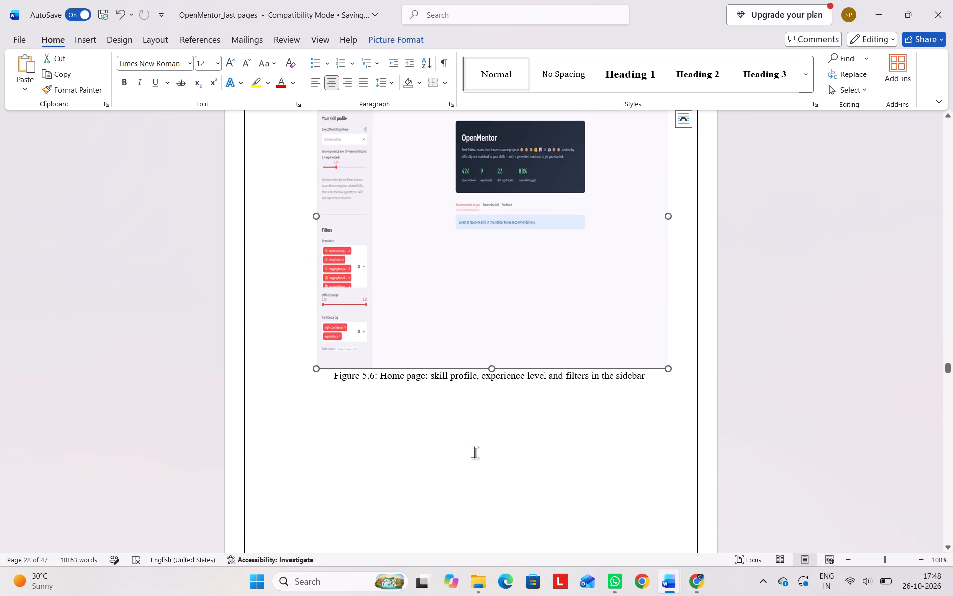
Stretch the Figure 5.2 macro-averaged precision chart vertically, keeping its caption and the following paragraph on the same page.
scroll(474, 452, up, 9)
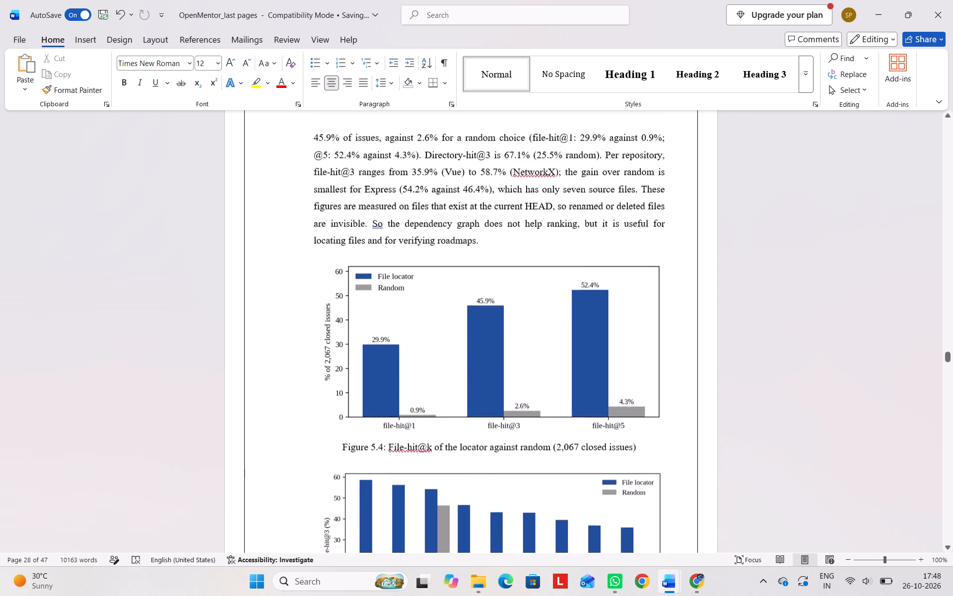
scroll(474, 452, up, 5)
scroll(474, 452, right, 1)
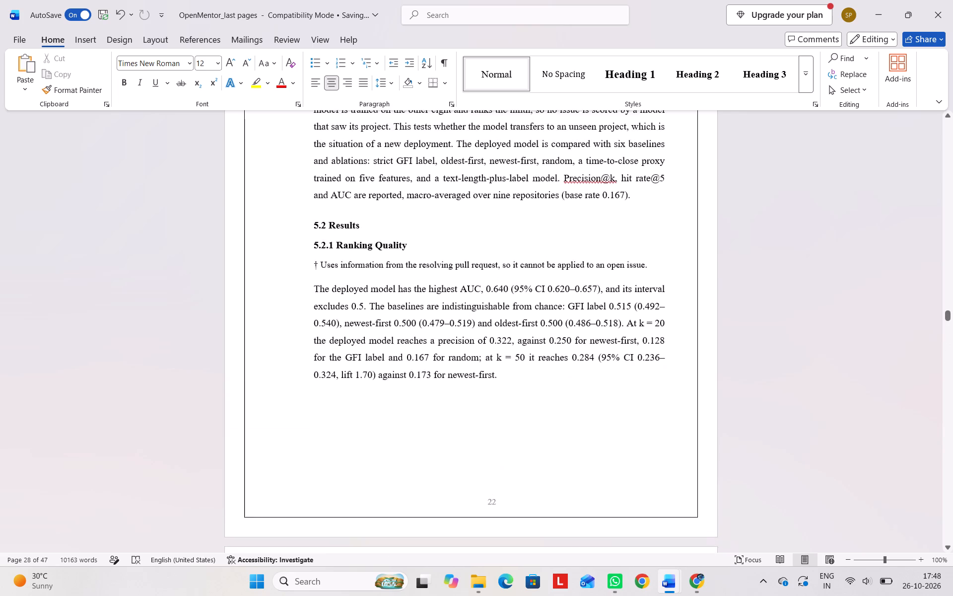
scroll(474, 452, right, 2)
scroll(474, 452, up, 1)
scroll(474, 452, right, 1)
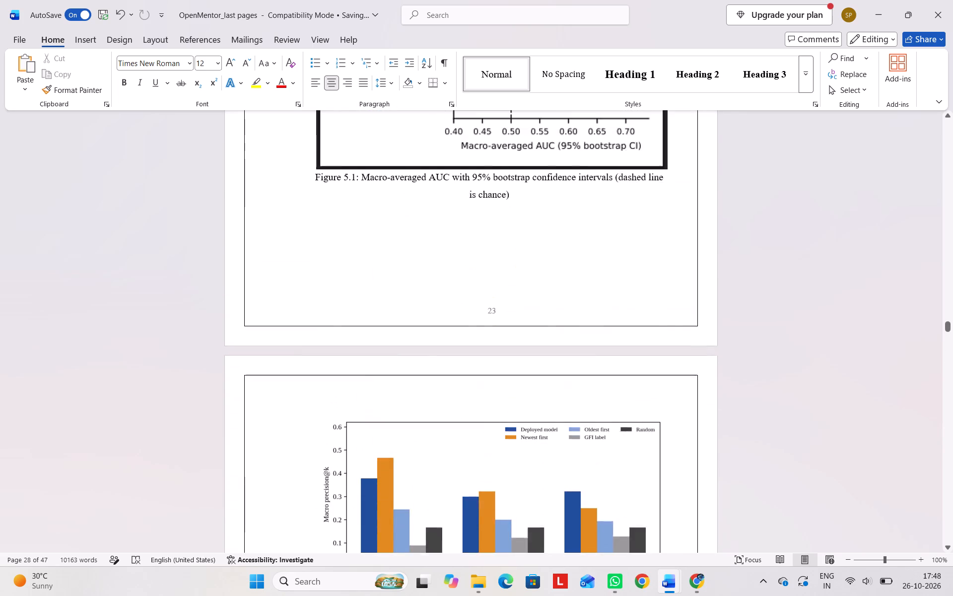
scroll(474, 452, right, 1)
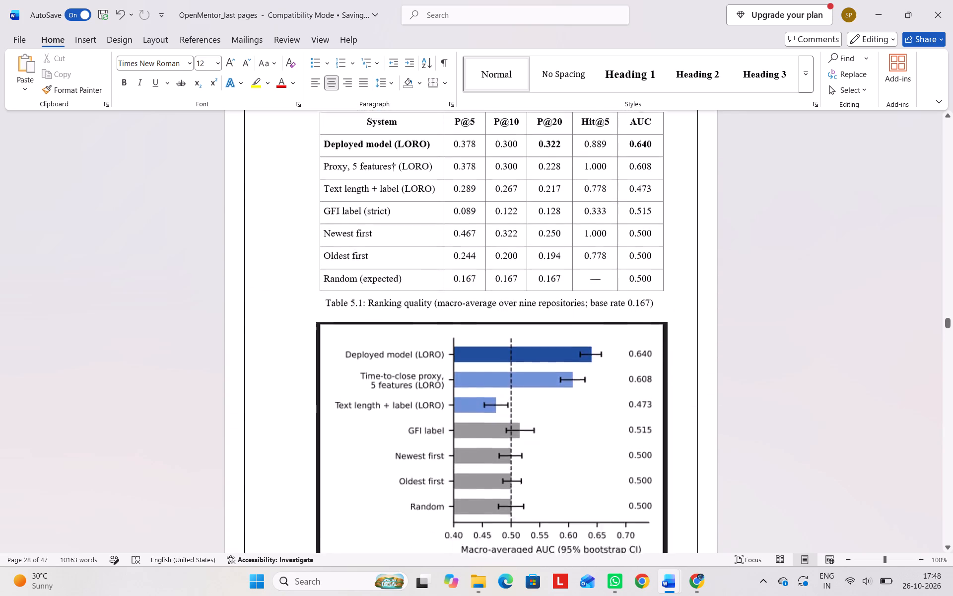
scroll(474, 452, right, 1)
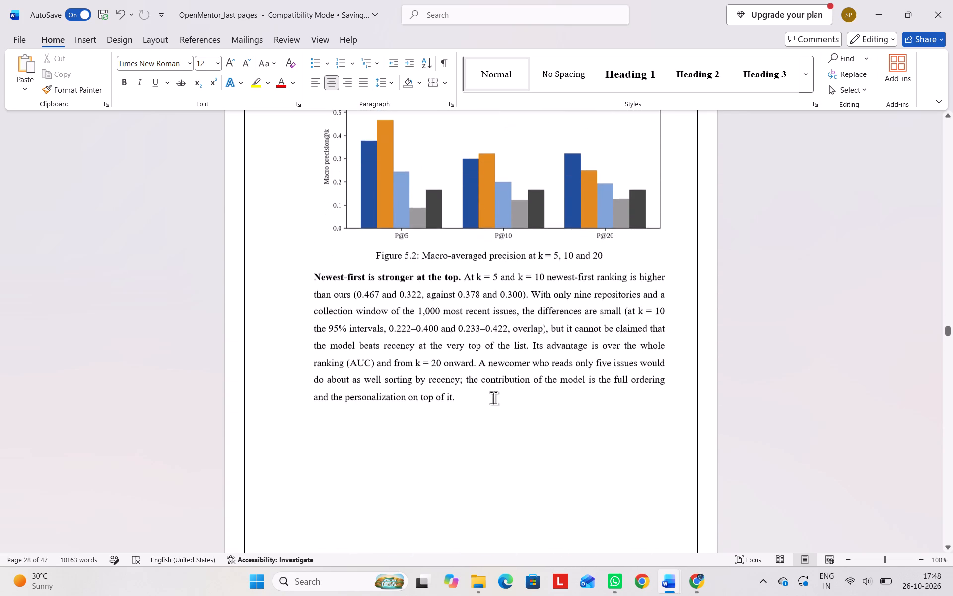
scroll(493, 398, up, 1)
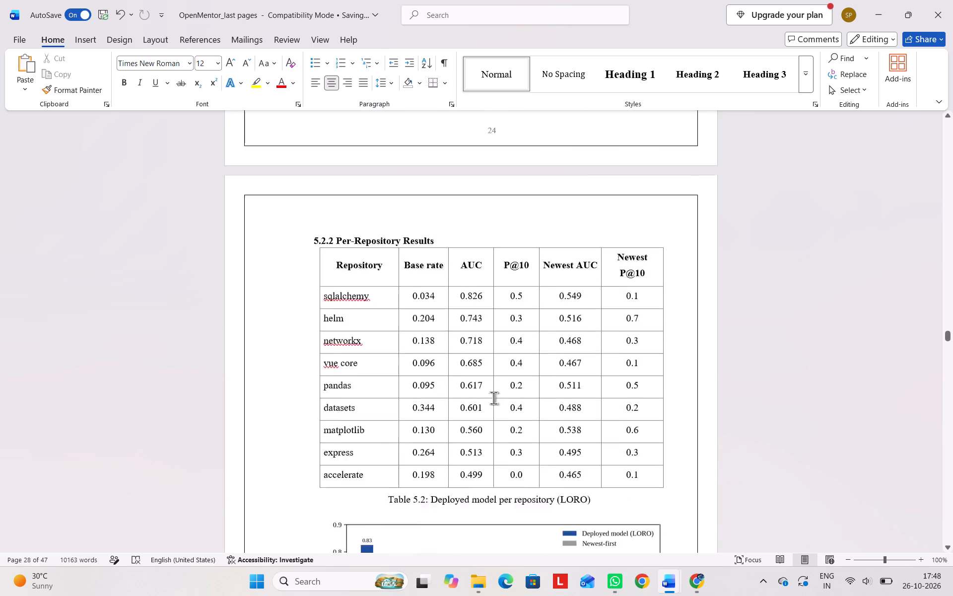
scroll(493, 398, up, 5)
click(464, 207)
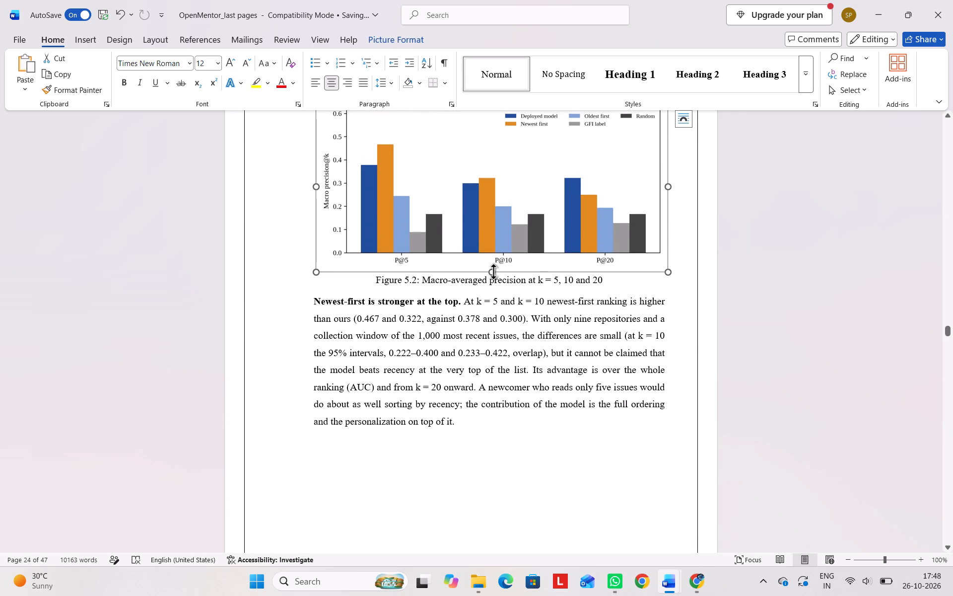
drag(493, 272, 491, 305)
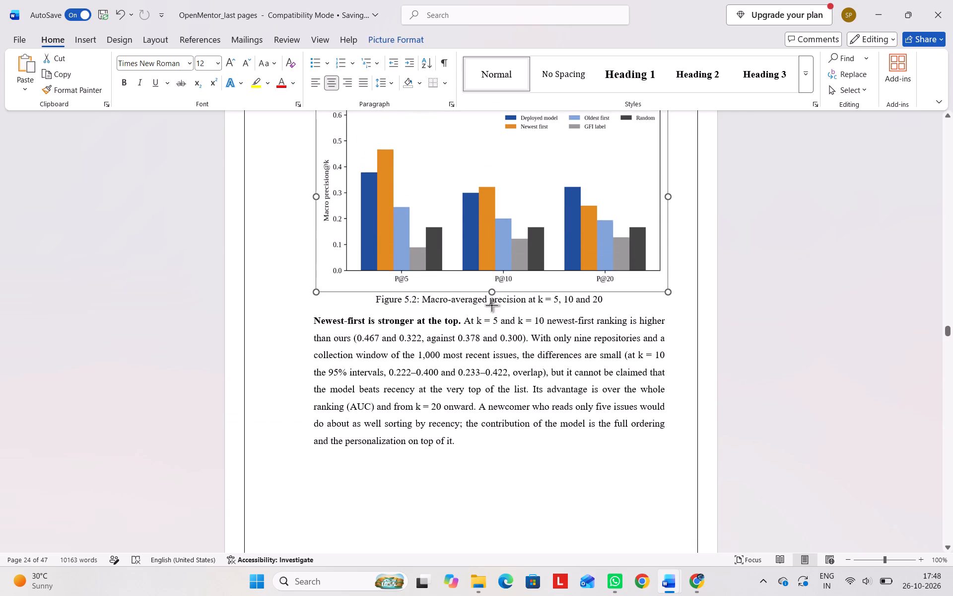
drag(491, 305, 496, 371)
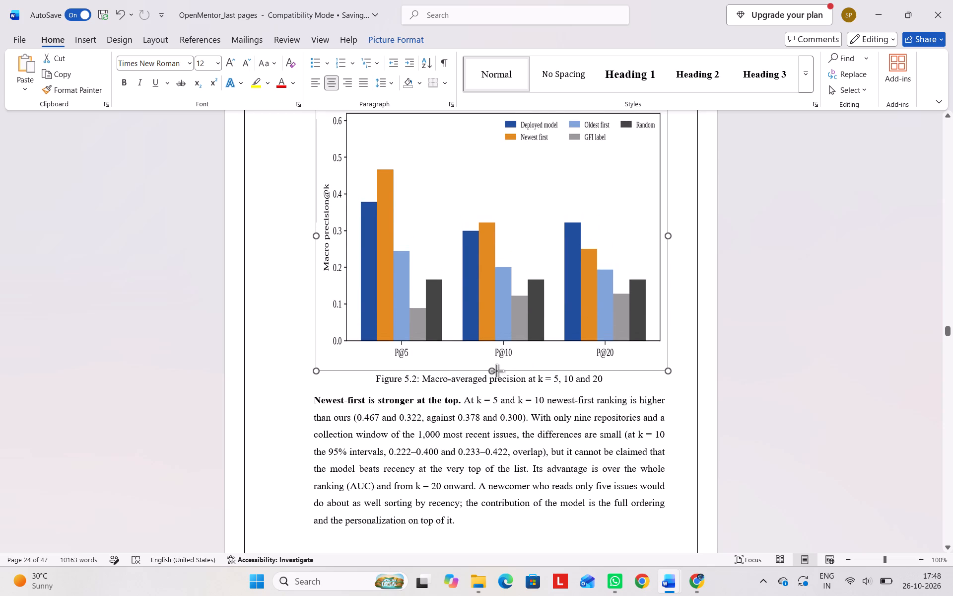
drag(496, 371, 497, 381)
Save and close the OpenMentor_last pages document.
scroll(516, 490, down, 2)
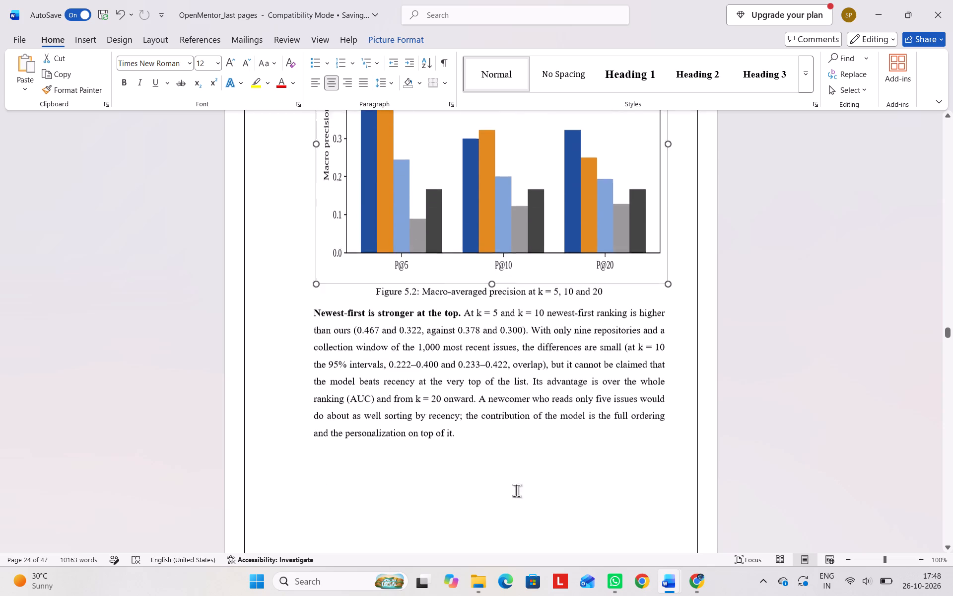
scroll(516, 490, down, 9)
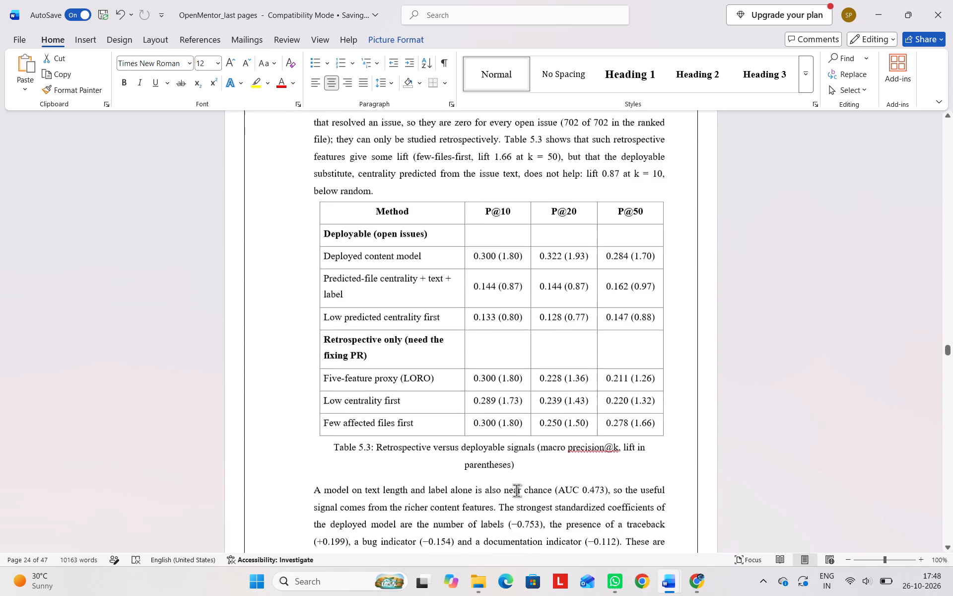
click(739, 423)
key(ctrl+s)
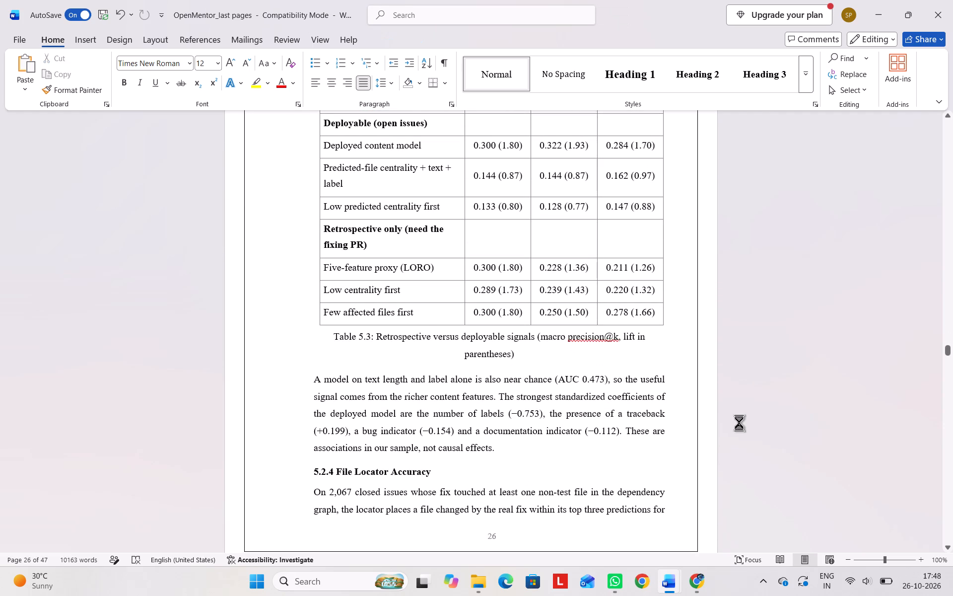
click(952, 5)
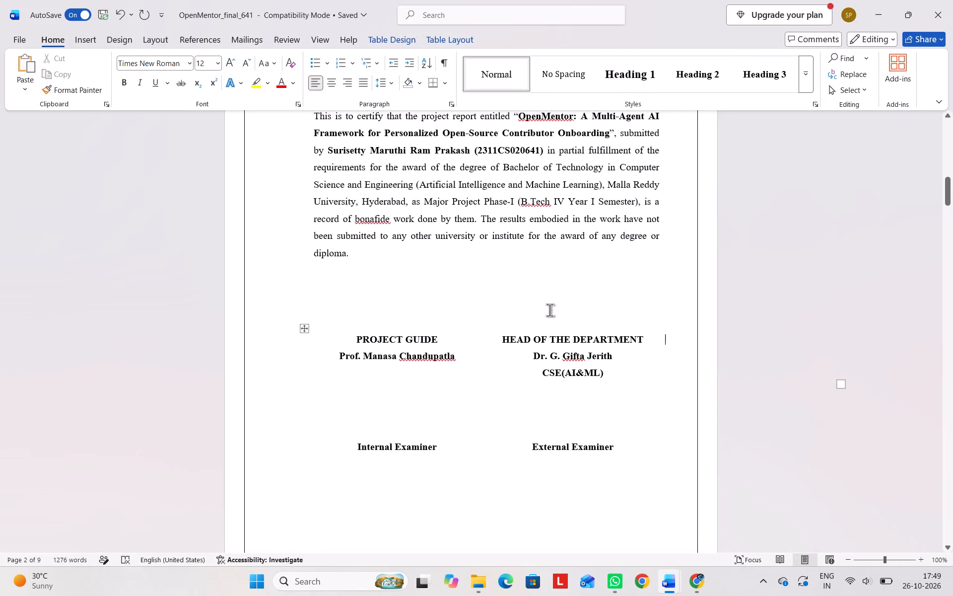
Check the certificate and cover page of the OpenMentor_final_641 document, and close it.
scroll(463, 358, down, 1)
scroll(463, 358, up, 1)
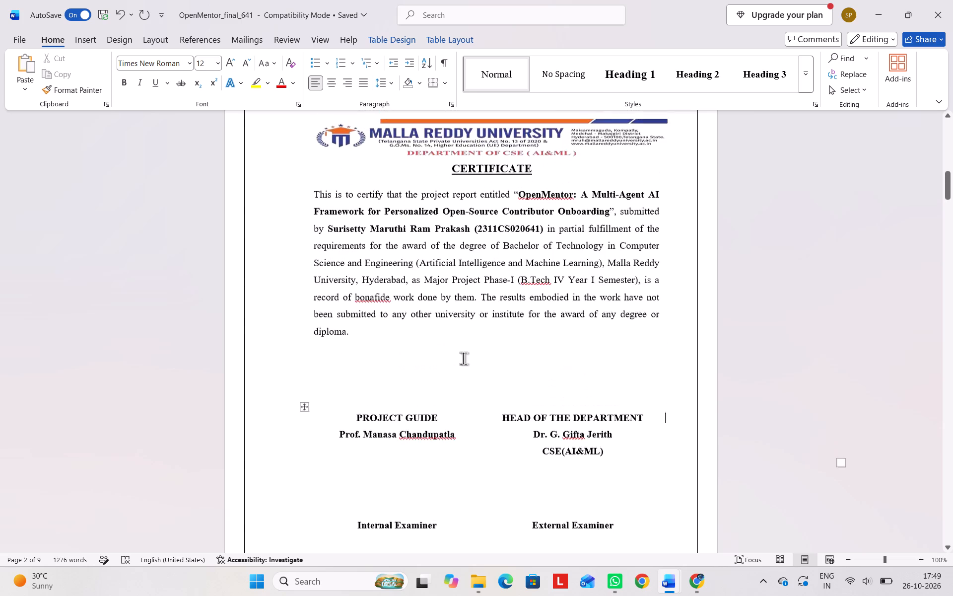
scroll(463, 358, up, 2)
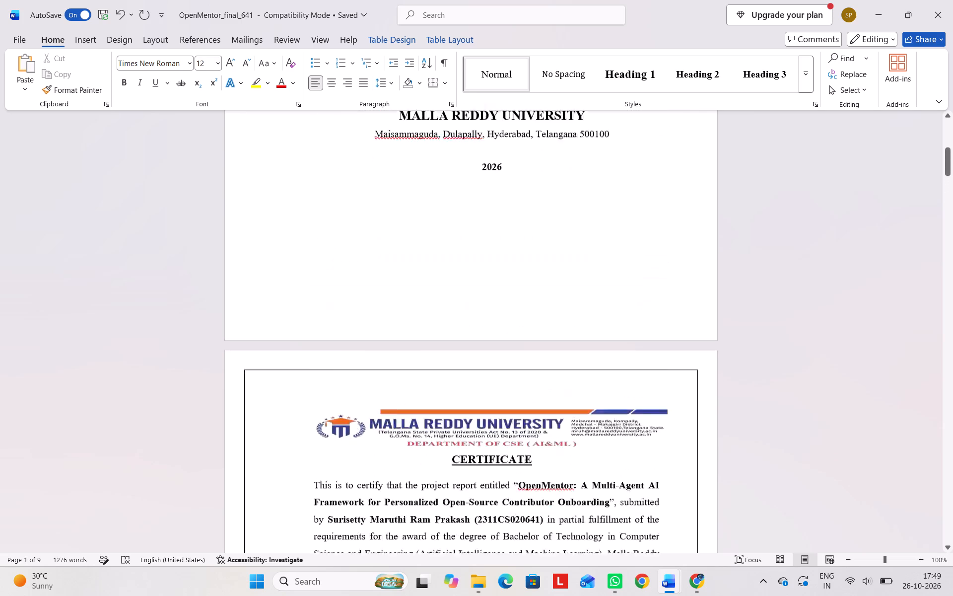
scroll(463, 358, up, 2)
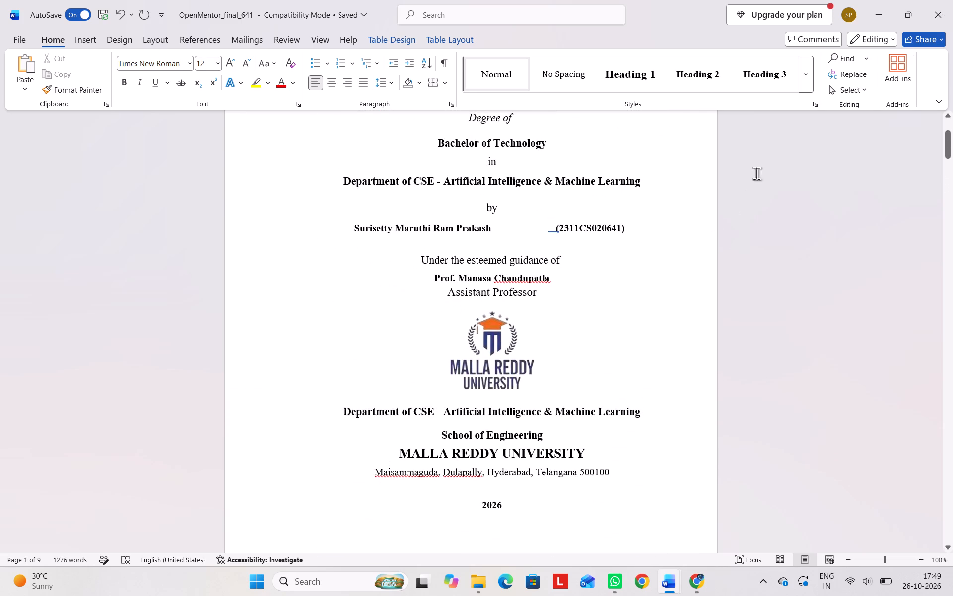
click(952, 0)
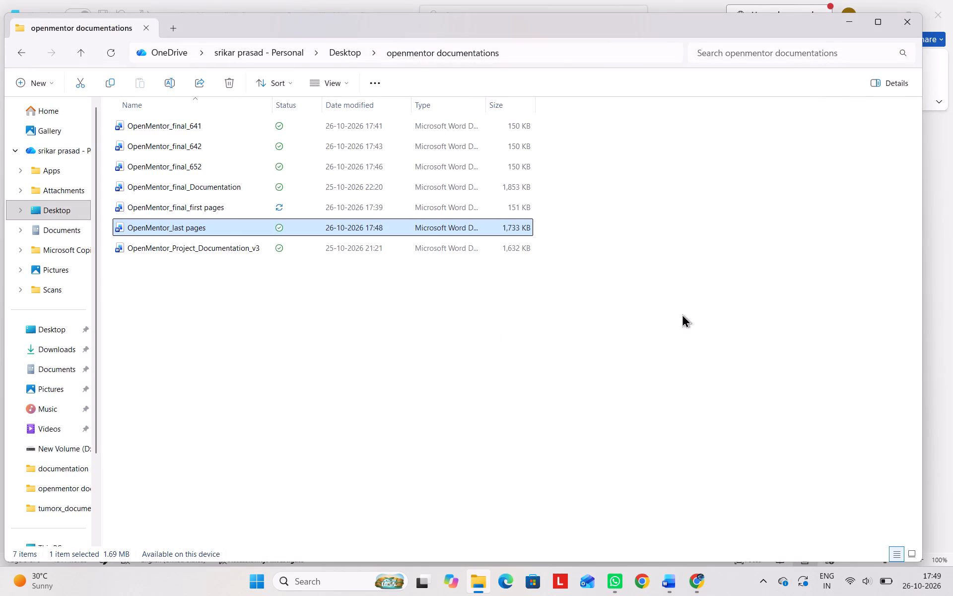
Open the OpenMentor_final_Documentation document from the openmentor documentations folder.
click(682, 314)
double_click(252, 192)
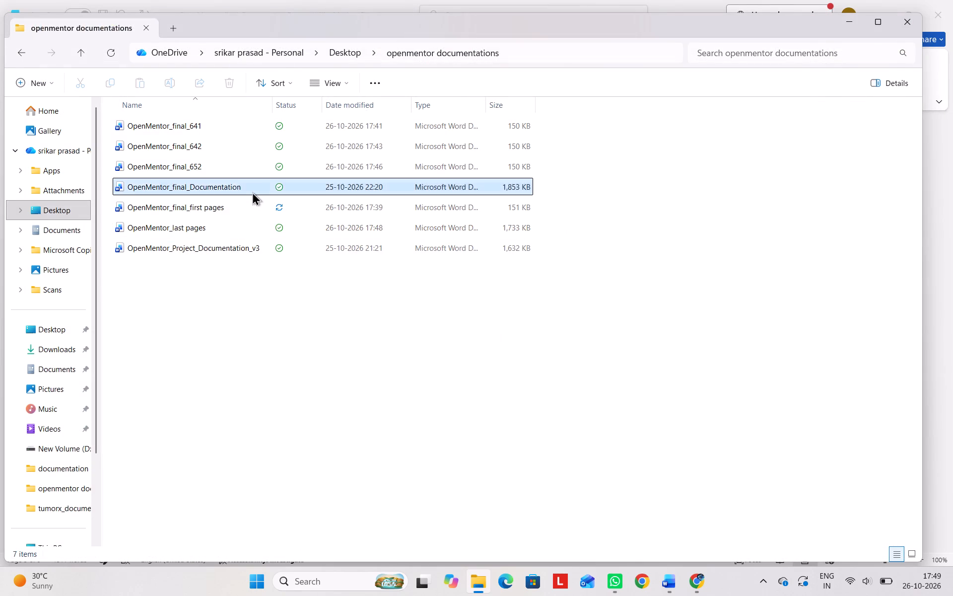
On the certificate page, replace the project co-ordinator title and name with a copy of the External Examiner label.
scroll(476, 319, down, 2)
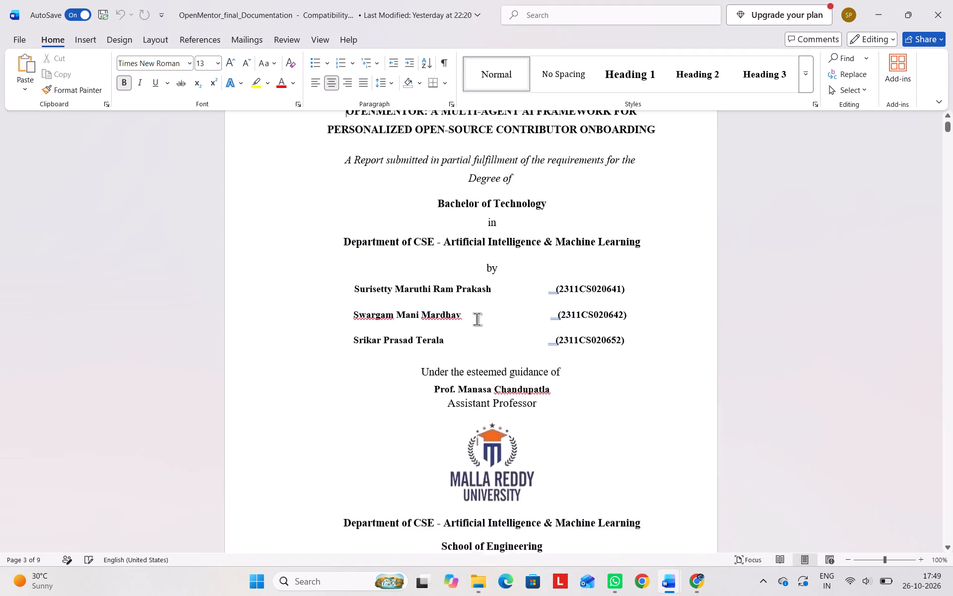
scroll(476, 319, down, 6)
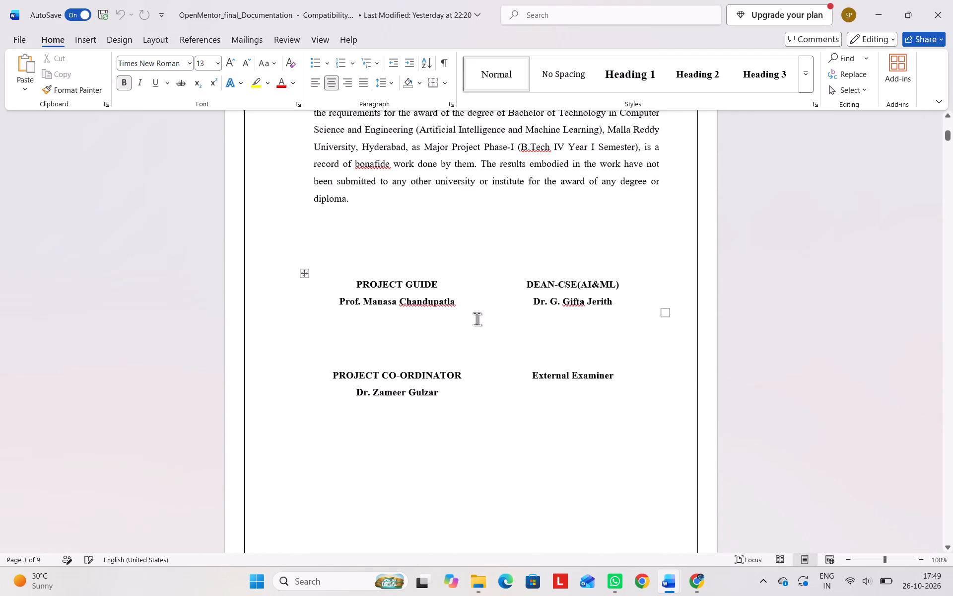
scroll(476, 319, down, 1)
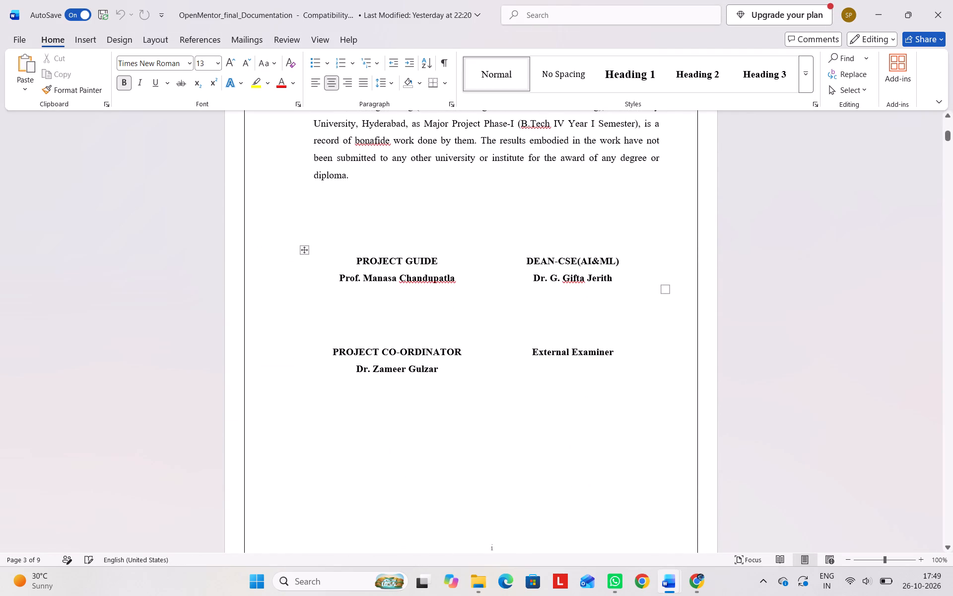
drag(533, 352, 545, 353)
drag(545, 353, 612, 358)
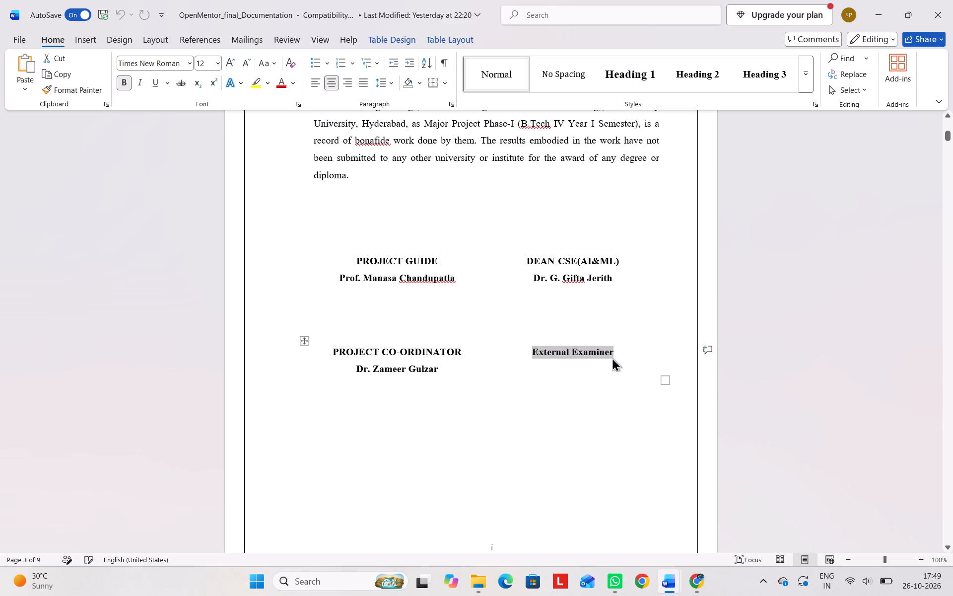
key(ctrl+c)
drag(332, 351, 363, 359)
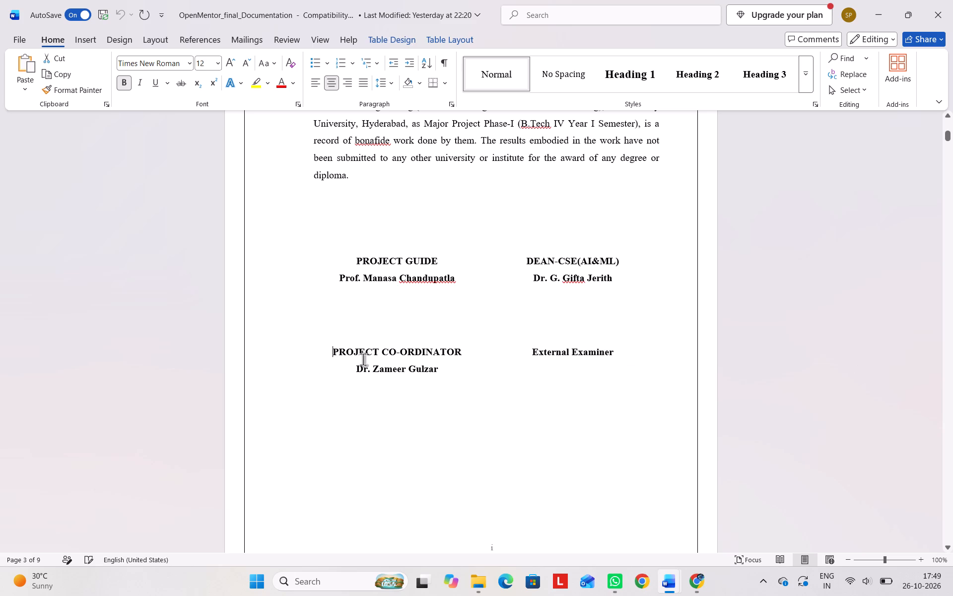
drag(363, 359, 423, 379)
key(ctrl+v)
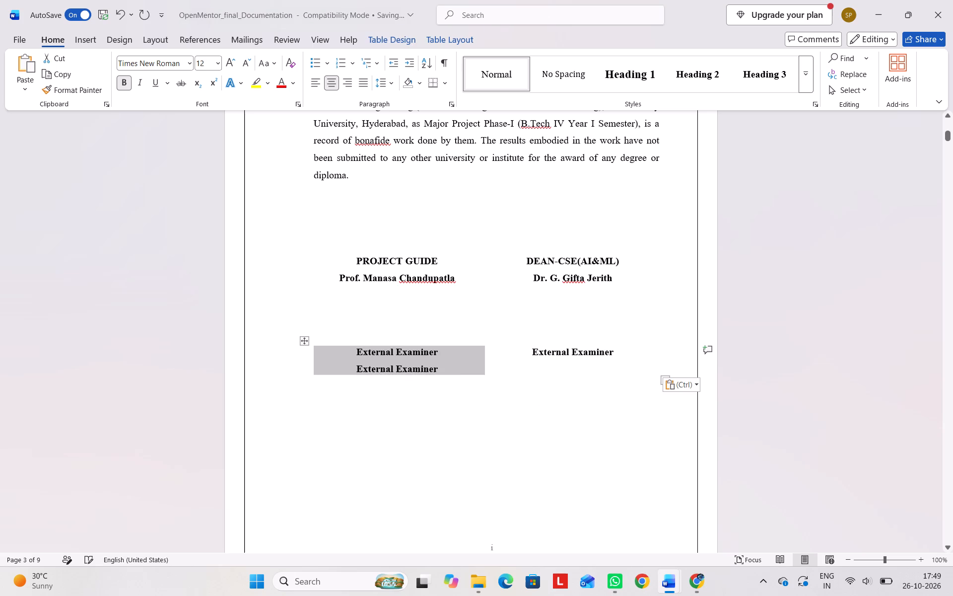
Delete the duplicate External Examiner line beneath the pasted label under the project guide, including its empty line.
click(442, 366)
key(BackSpace)
key(BackSpace)
key(BackSpace)
key(BackSpace)
key(BackSpace)
key(BackSpace)
key(BackSpace)
key(BackSpace)
key(BackSpace)
key(BackSpace)
key(BackSpace)
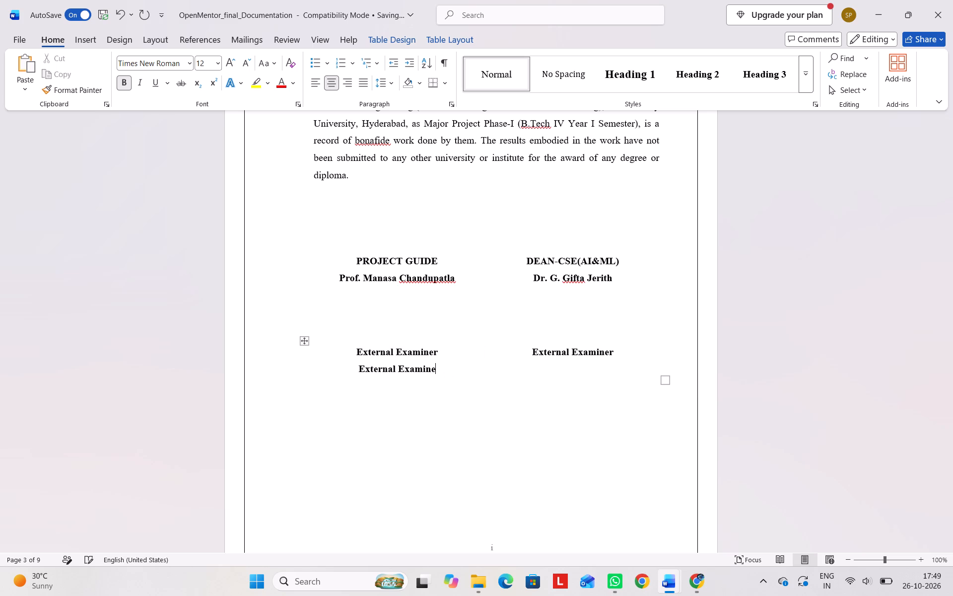
key(BackSpace)
key(BackSpace)
key(BackSpace)
key(BackSpace)
key(BackSpace)
key(BackSpace)
key(BackSpace)
Change the examiner label under the project guide to "Internal Examiner".
key(Up)
key(Right)
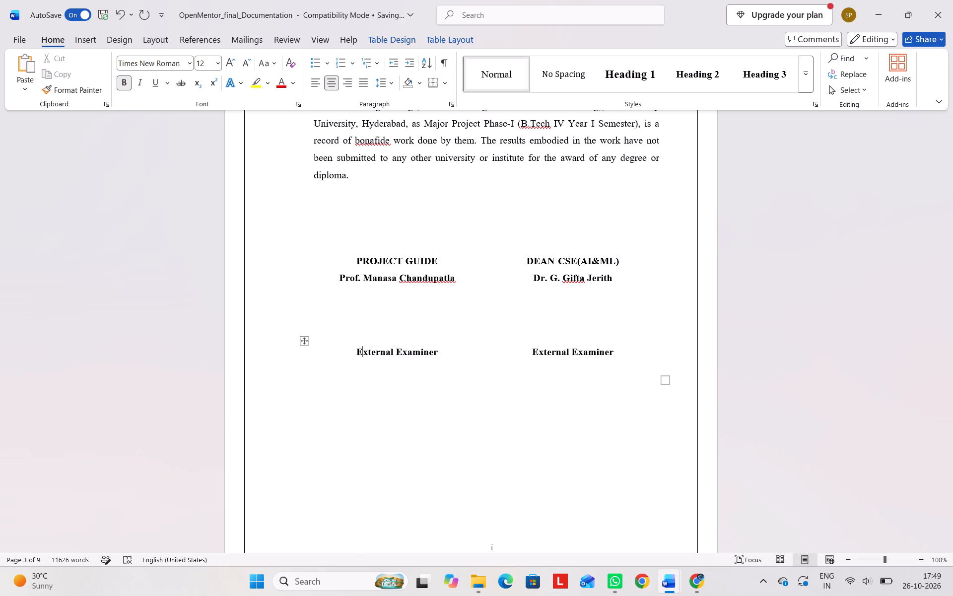
key(Right)
key(BackSpace)
key(BackSpace)
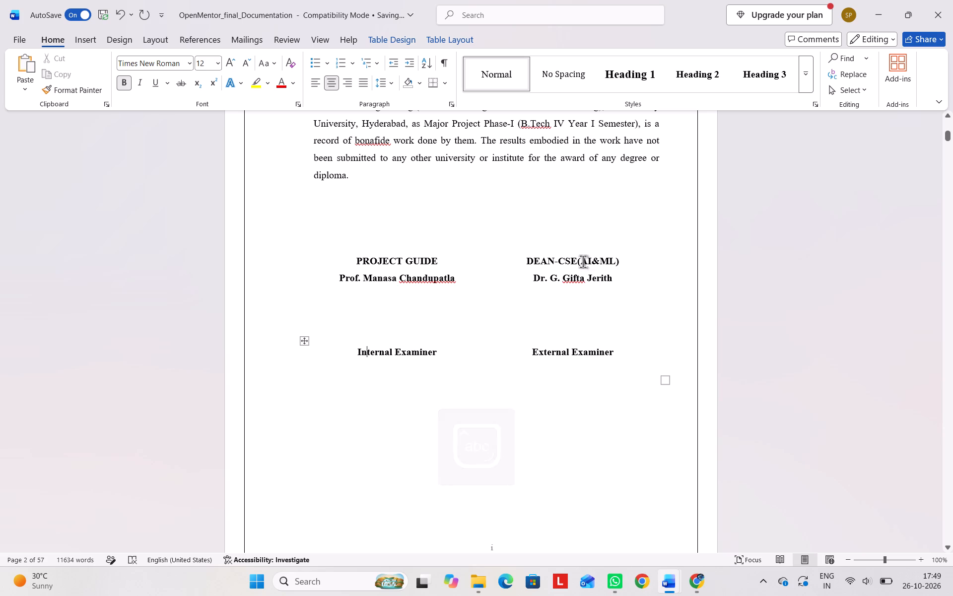
Replace "DEAN-" in the signature block with "HEAD OF THE DEPARTMENT", putting CSE(AI&ML) on its own line below.
click(556, 261)
key(BackSpace)
key(BackSpace)
key(BackSpace)
key(BackSpace)
key(BackSpace)
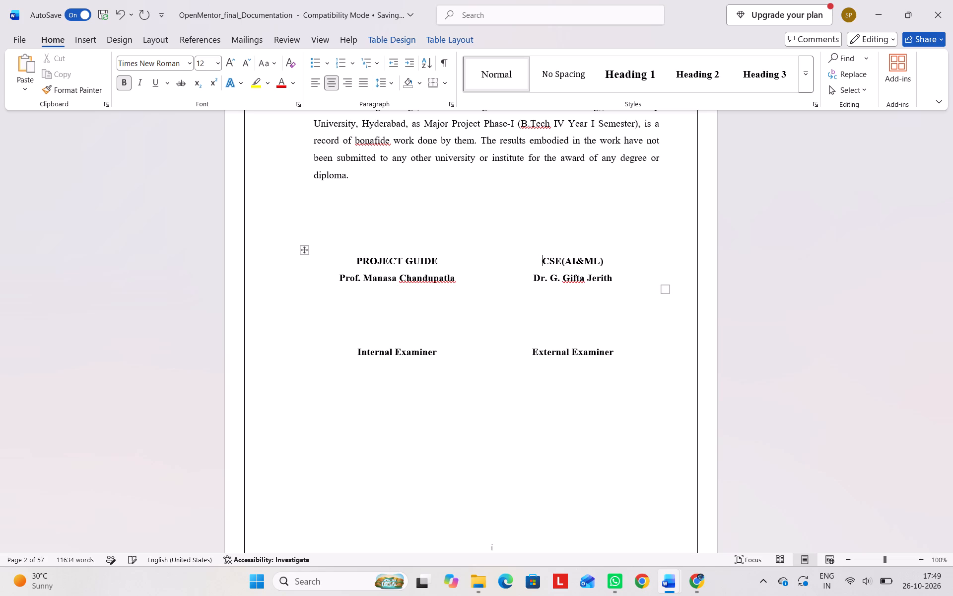
text(HEAD OF THE)
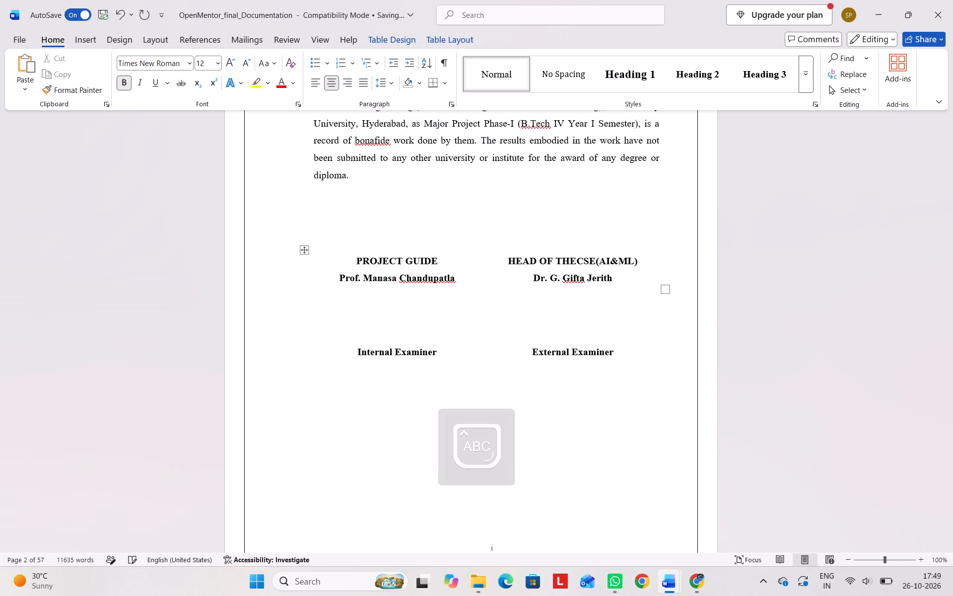
key(space)
text(DEPART)
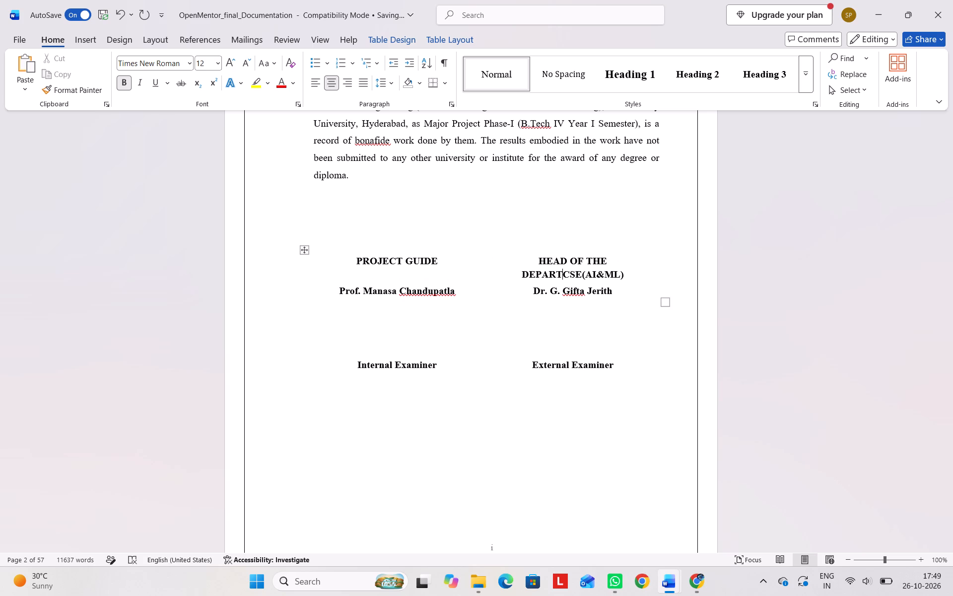
text(MENT)
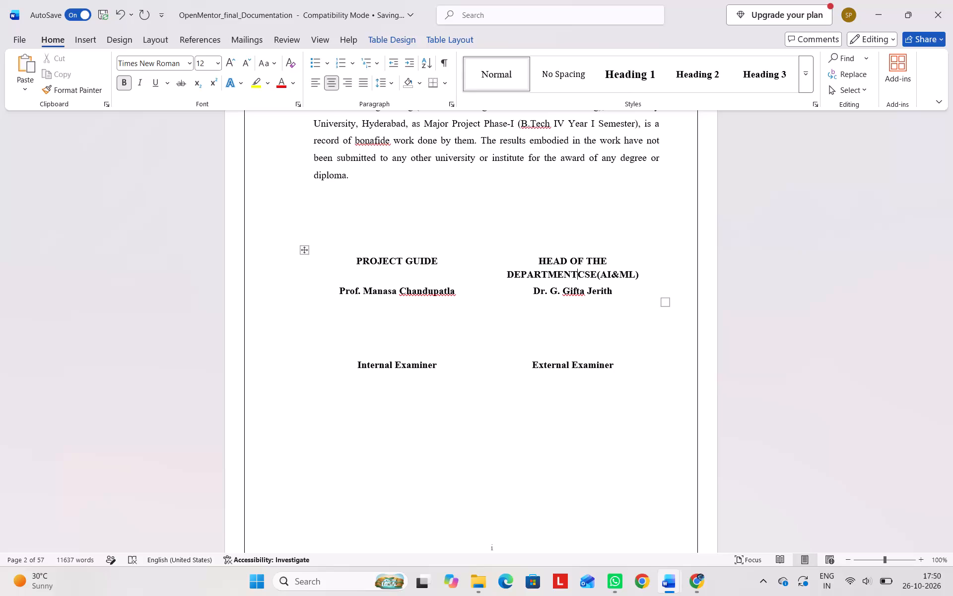
key(Return)
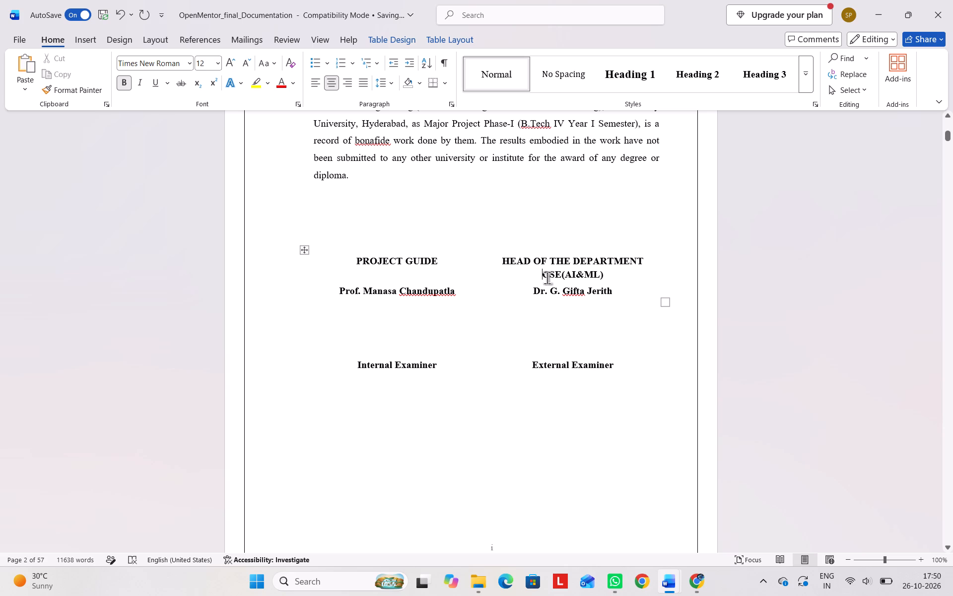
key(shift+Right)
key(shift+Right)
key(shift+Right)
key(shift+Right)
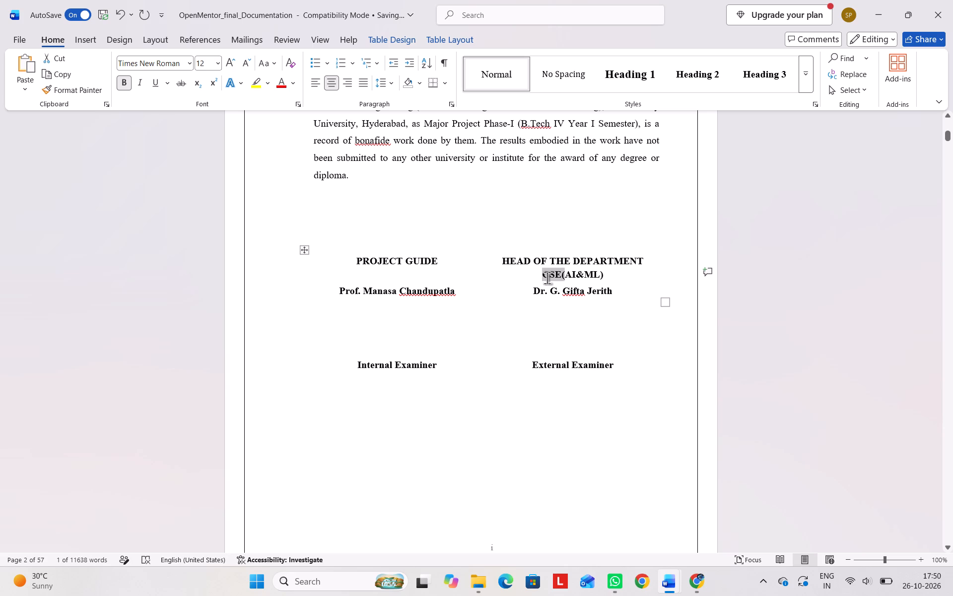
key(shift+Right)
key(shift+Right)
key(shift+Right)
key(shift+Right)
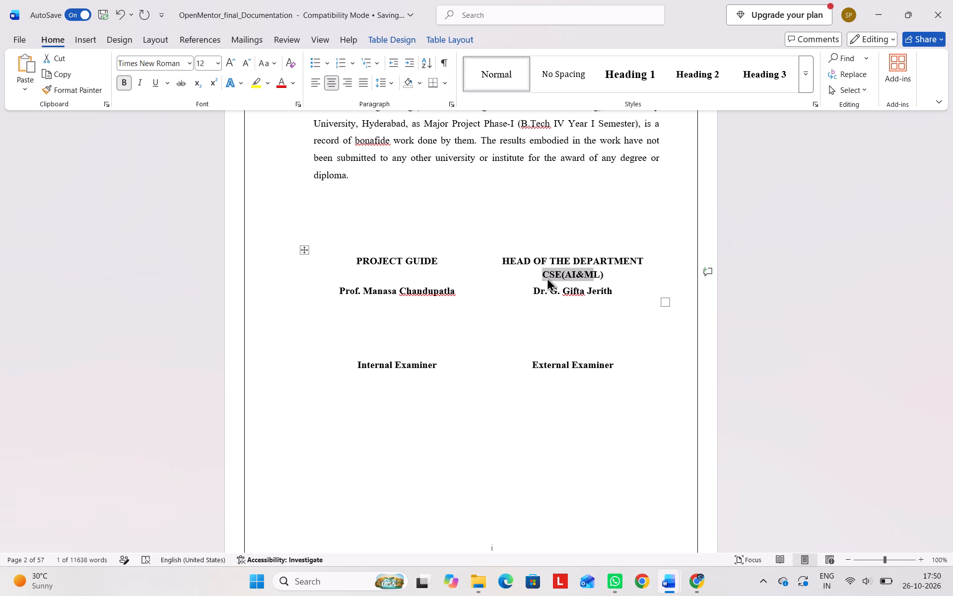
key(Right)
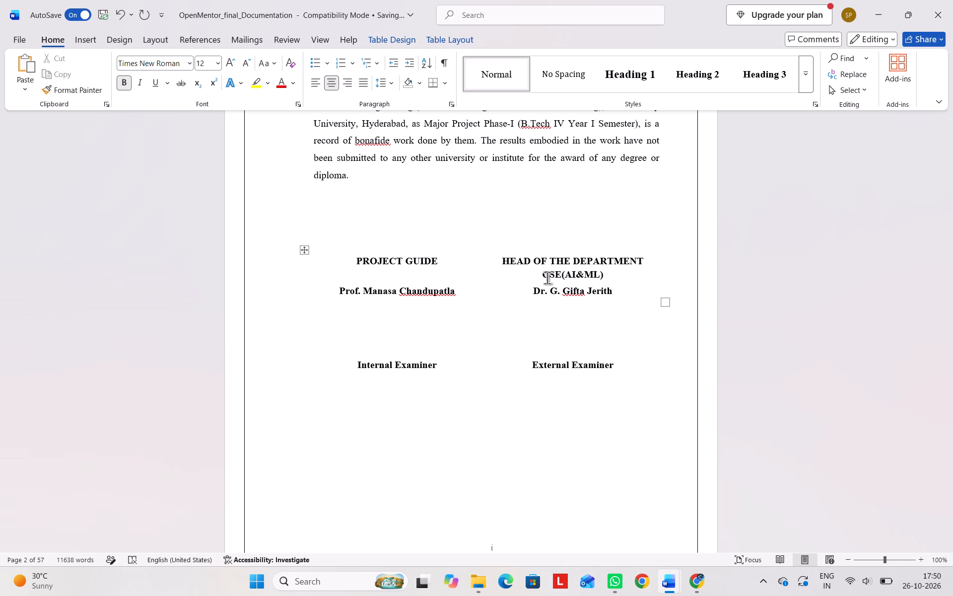
Move CSE(AI&ML) from under the HEAD OF THE DEPARTMENT title to a new line beneath the department head's name.
click(541, 277)
key(shift+Right)
key(shift+Right)
key(shift+Right)
key(shift+Right)
key(shift+Right)
key(shift+Right)
key(shift+Right)
key(shift+Right)
key(shift+Right)
key(shift+Right)
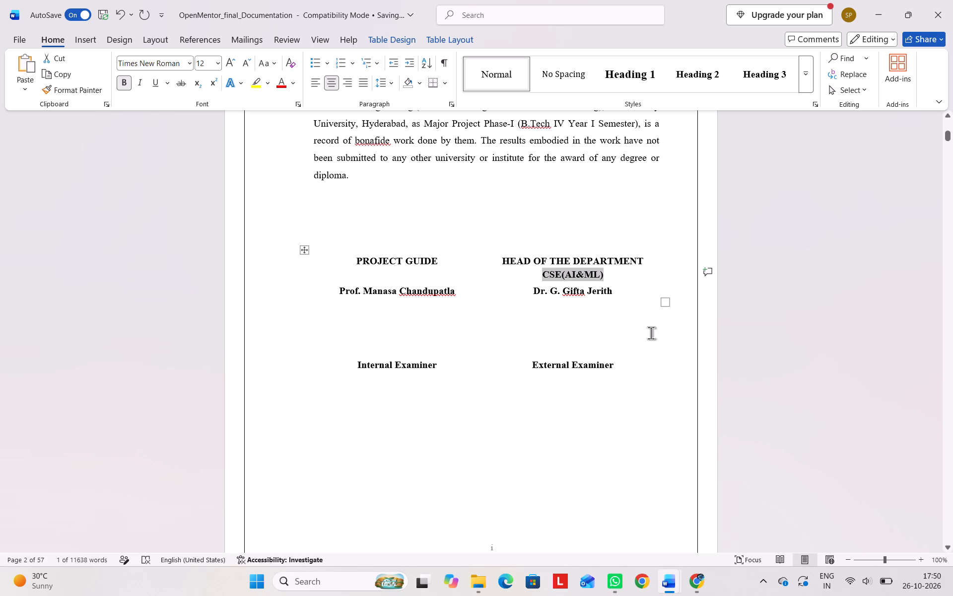
key(ctrl+c)
key(ctrl+x)
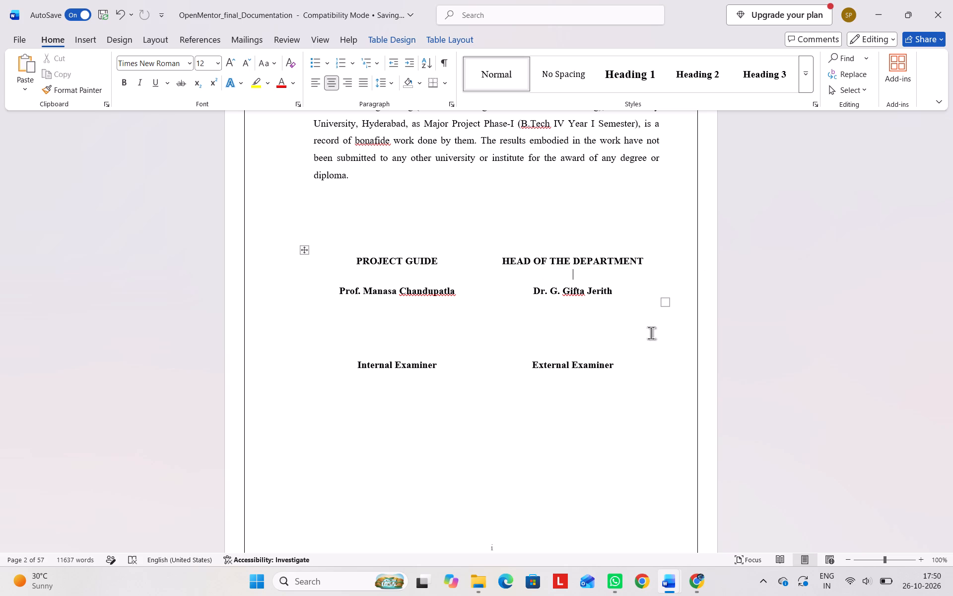
key(BackSpace)
key(BackSpace)
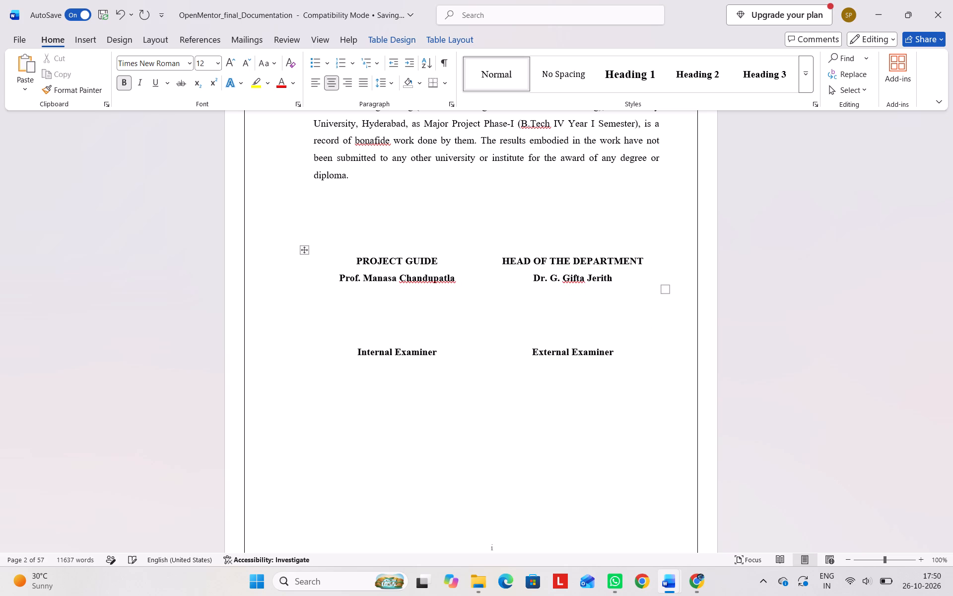
key(Down)
key(Return)
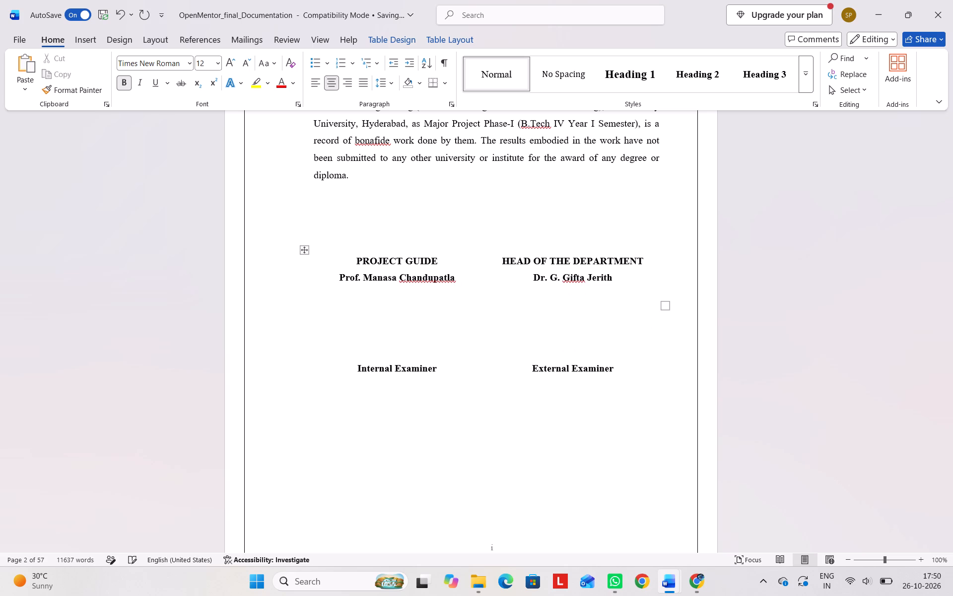
key(ctrl+v)
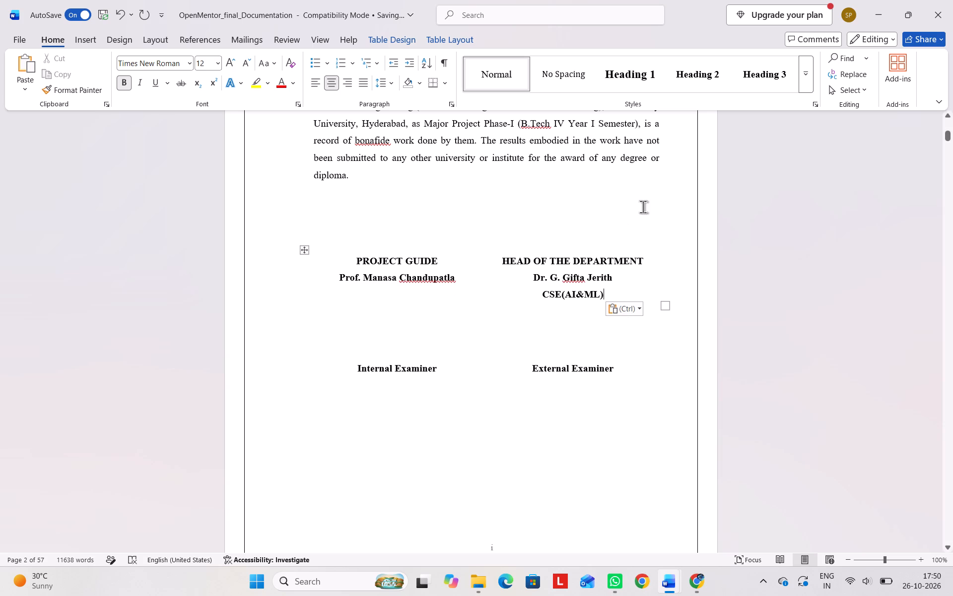
scroll(526, 357, down, 4)
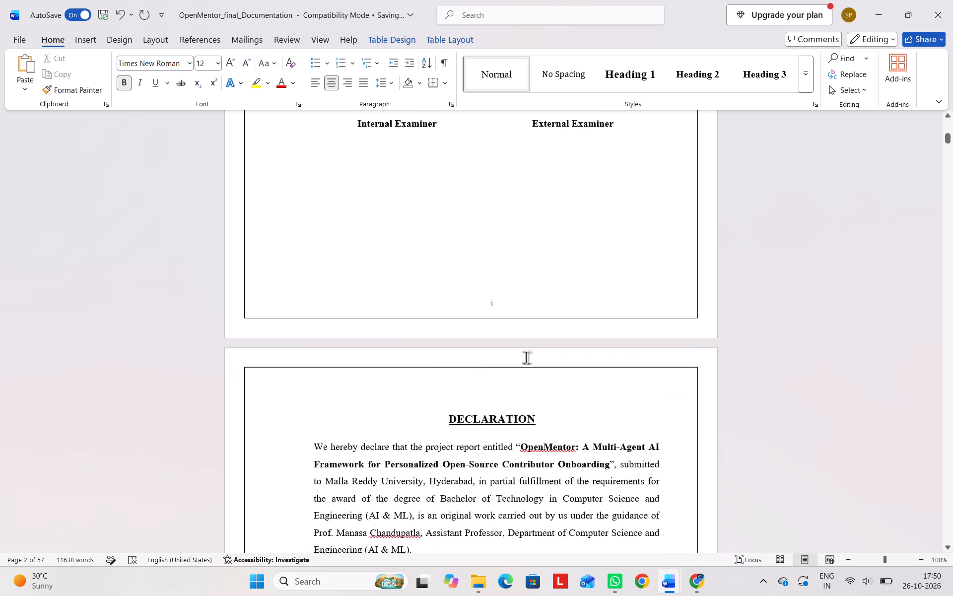
Make the guide's name, Assistant Professor title and Computer Science and Engineering (AI & ML) department bold in the Declaration's first paragraph.
scroll(526, 357, down, 5)
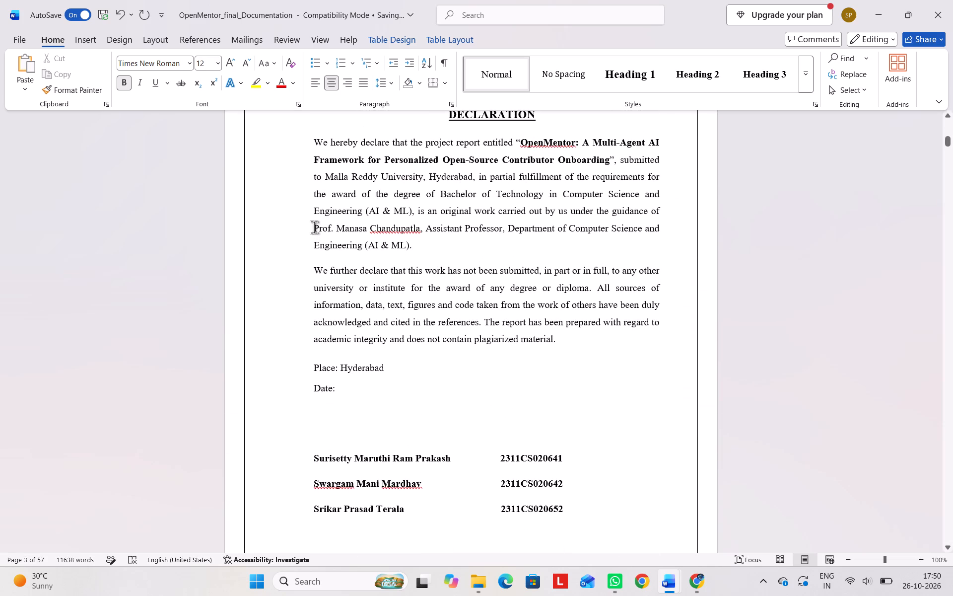
drag(314, 226, 420, 244)
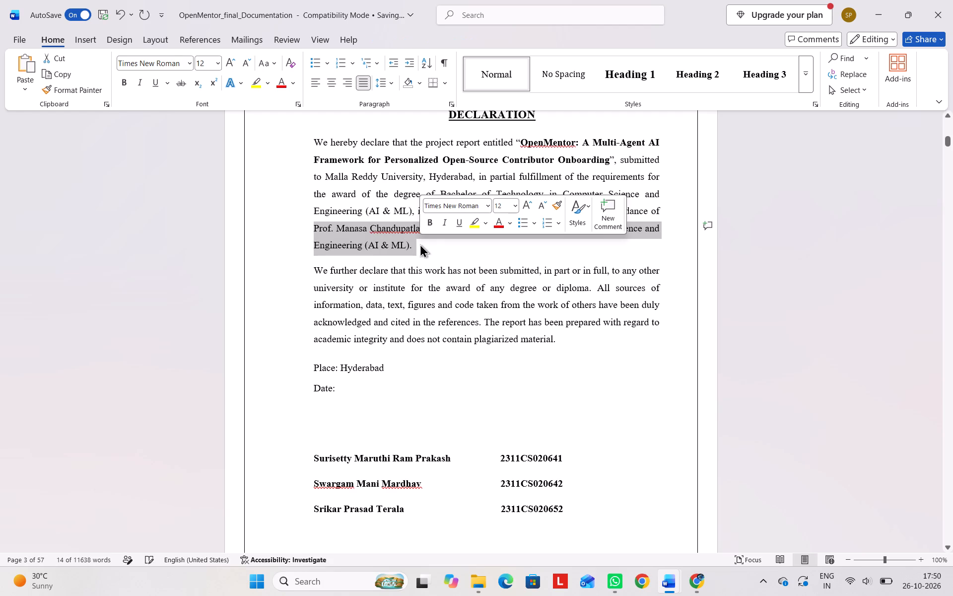
click(426, 228)
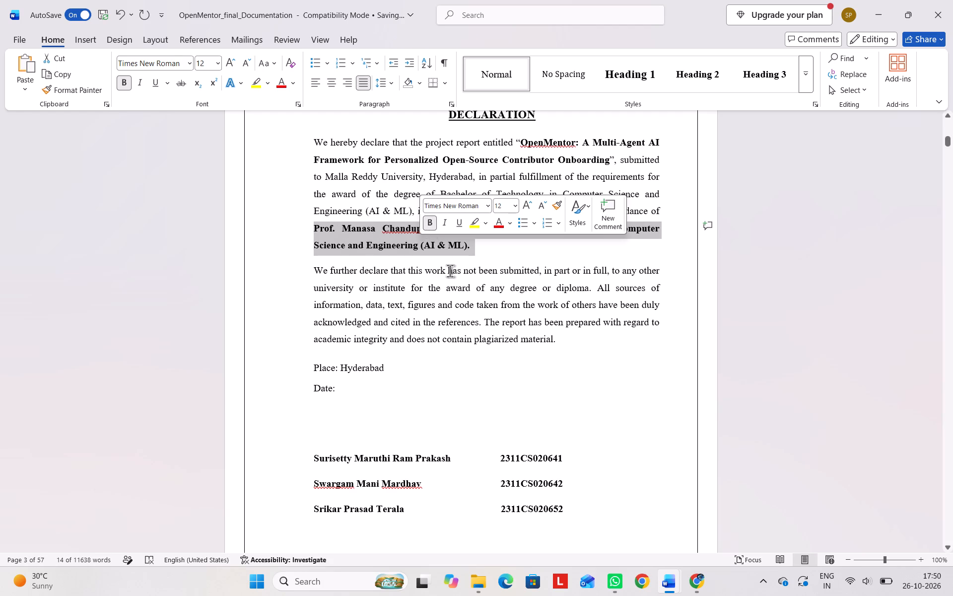
scroll(450, 271, down, 7)
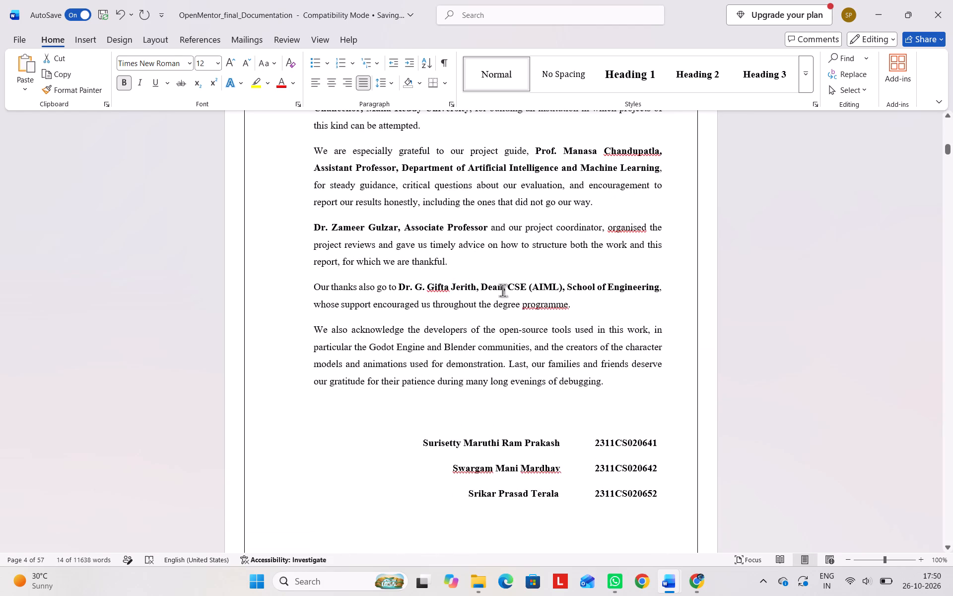